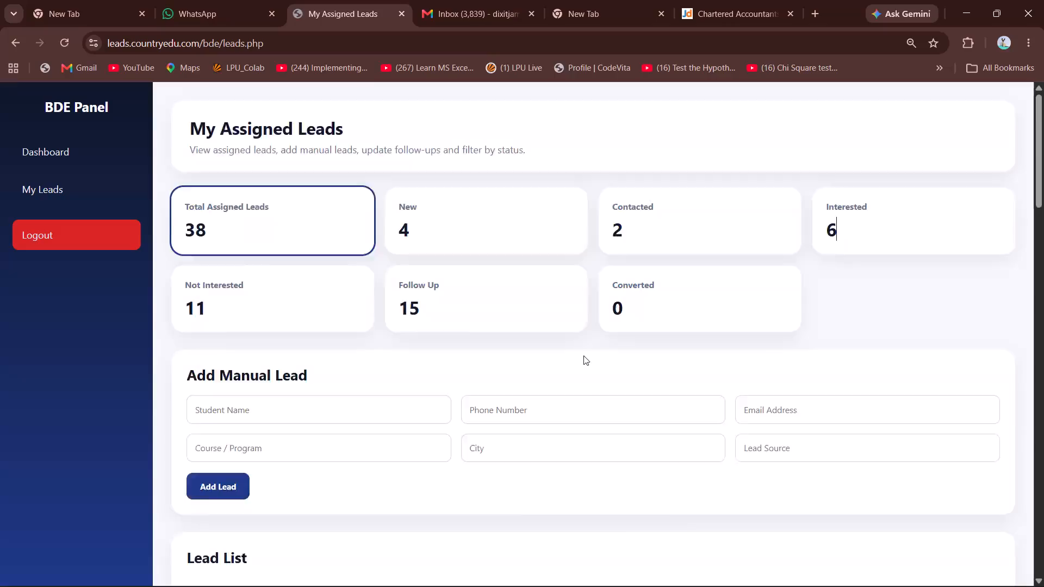
Review the existing entries in the lead list, including their course, city, lead source and status.
scroll(583, 355, "up", 5)
left_click(241, 413)
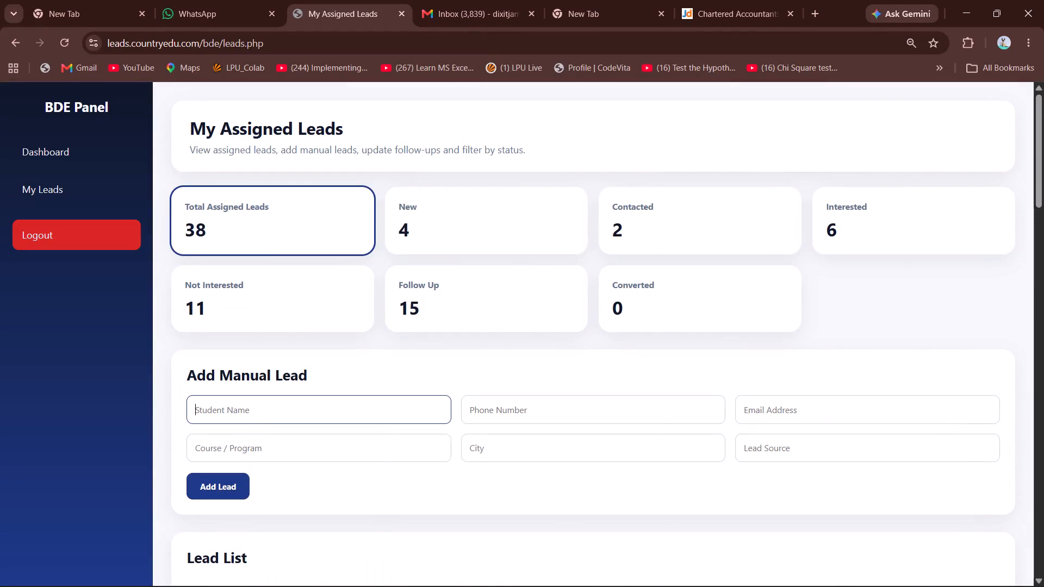
left_click(371, 408)
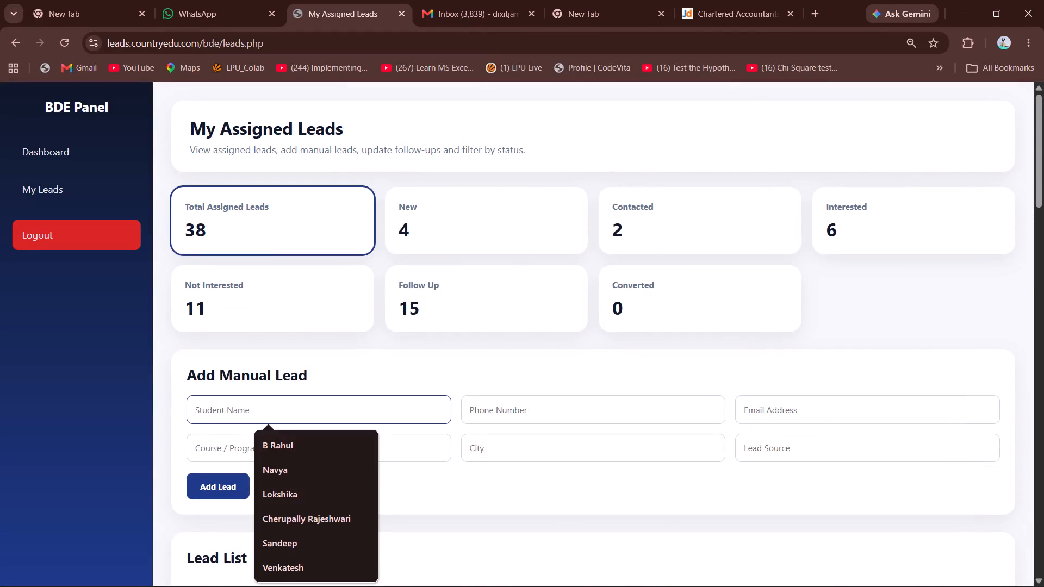
scroll(371, 408, "down", 2)
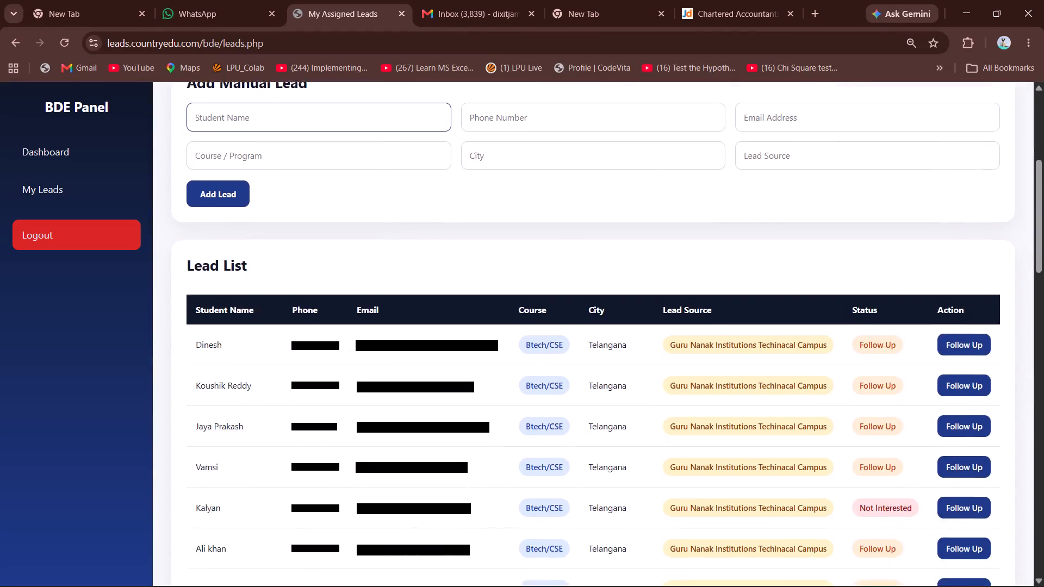
scroll(371, 408, "down", 2)
scroll(371, 408, "left", 1)
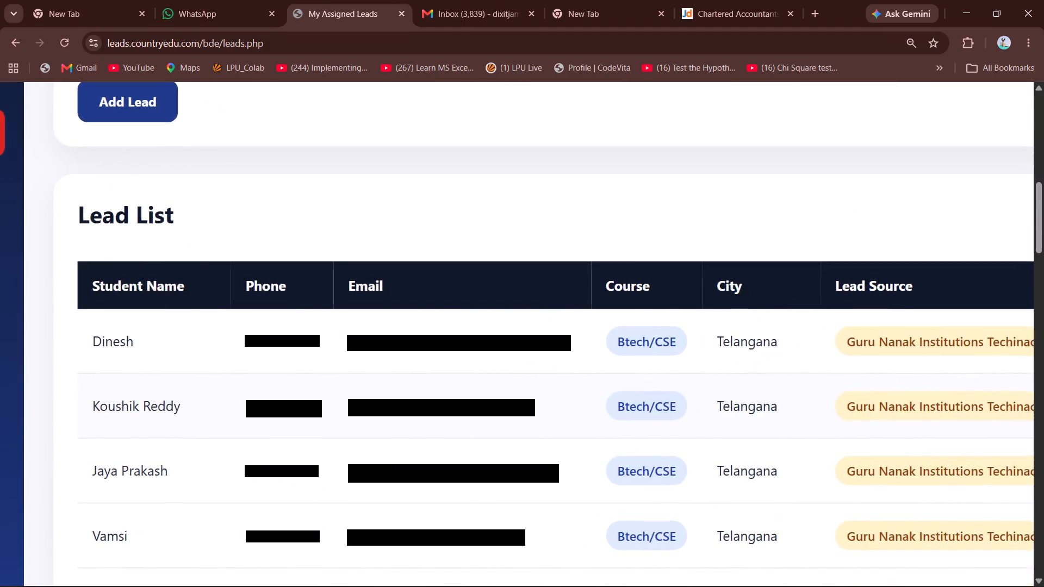
scroll(371, 408, "left", 2)
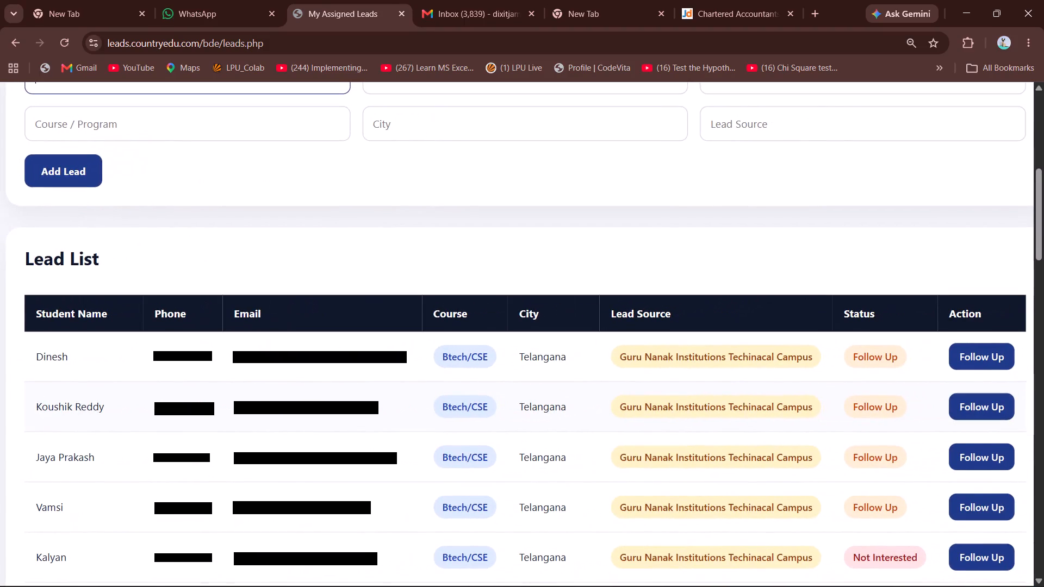
scroll(371, 315, "up", 2)
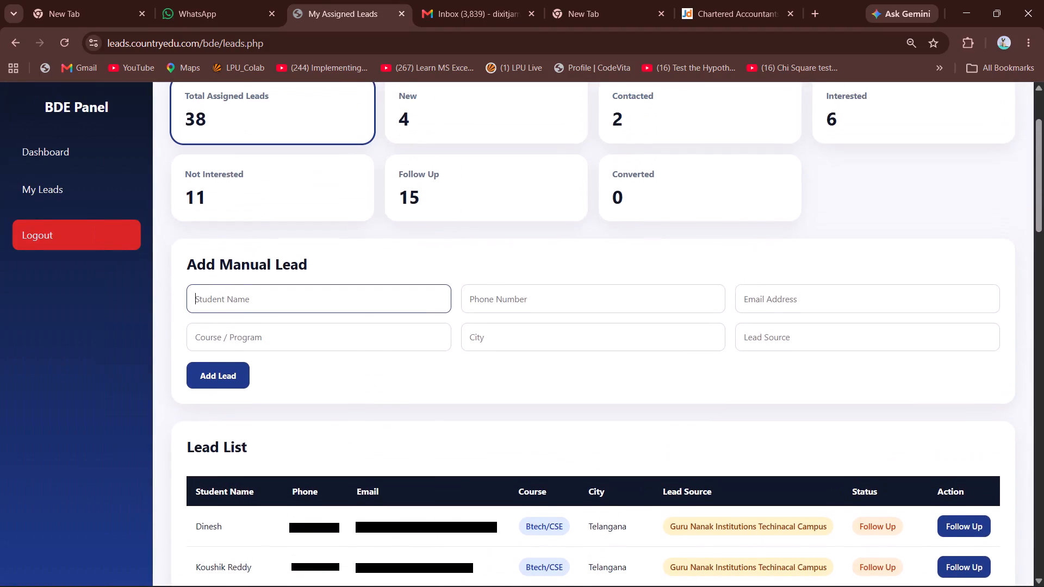
Fill in the student name Rohith and the student's phone number in the Add Manual Lead form.
left_click(219, 309)
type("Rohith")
left_click(523, 302)
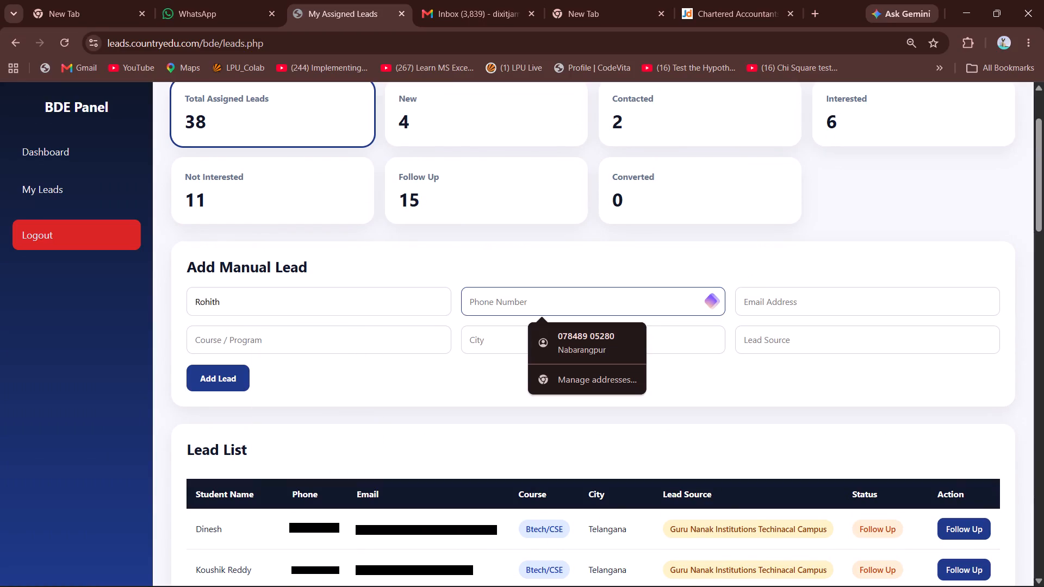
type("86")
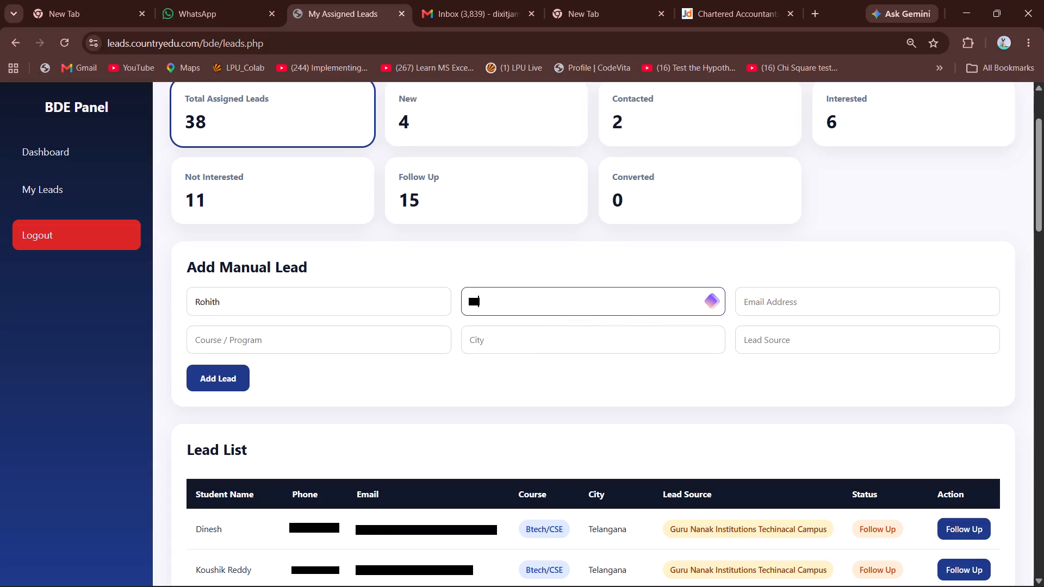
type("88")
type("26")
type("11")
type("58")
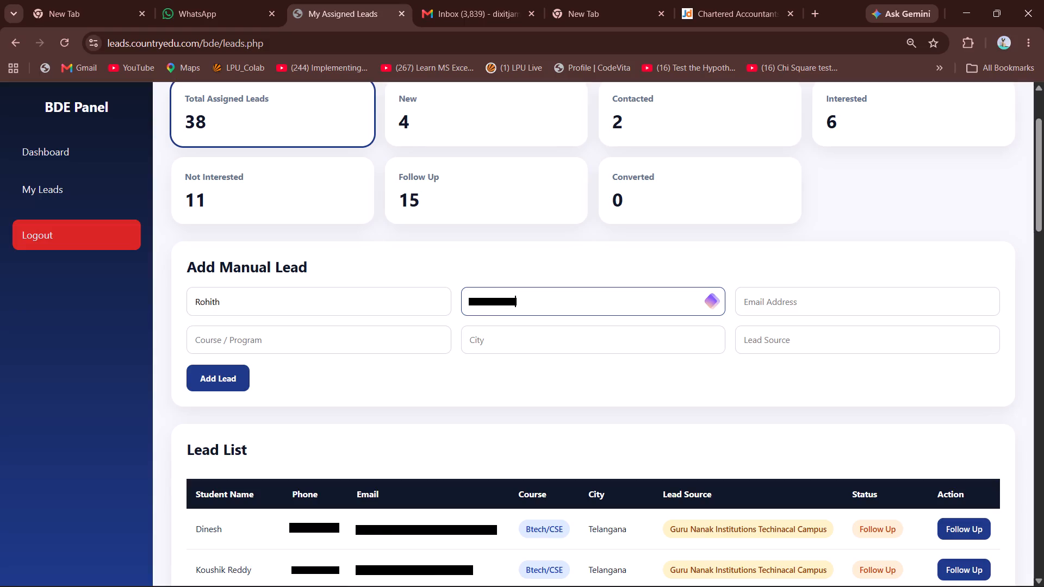
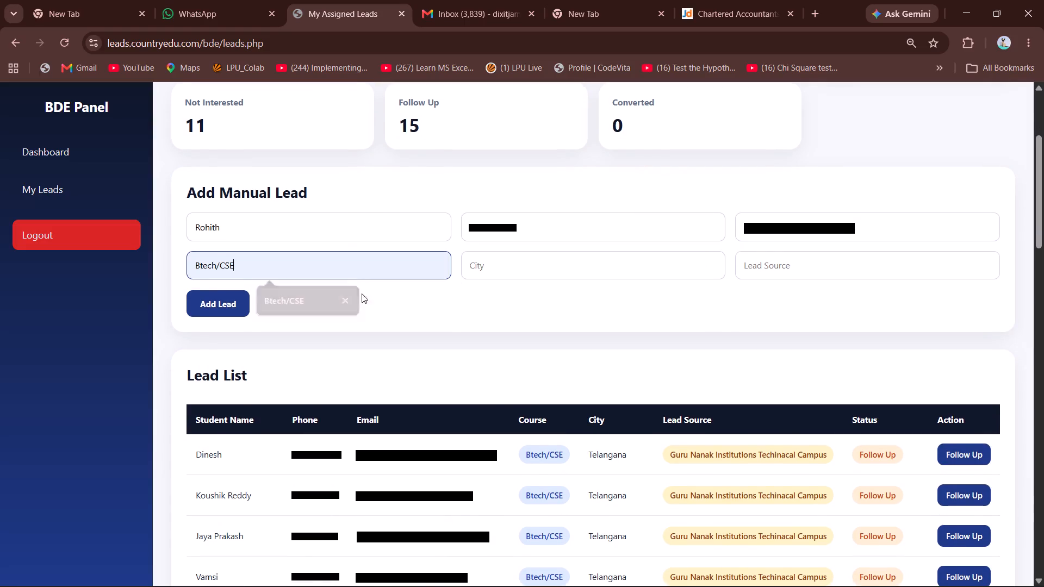
Set the course in the Add Manual Lead form to Btech/ECE.
left_click(510, 263)
left_click(281, 275)
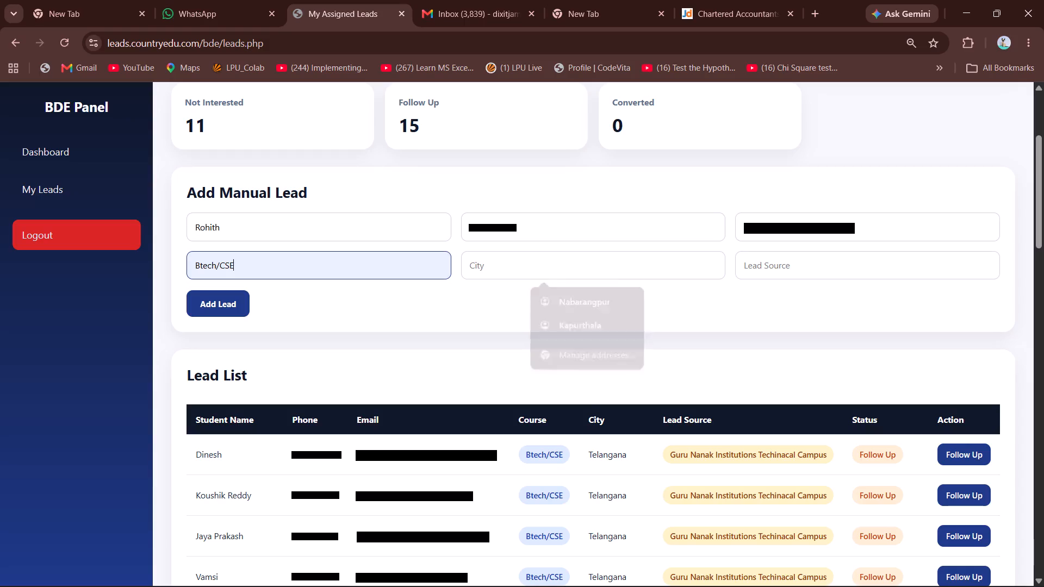
key("BackSpace")
key("BackSpace")
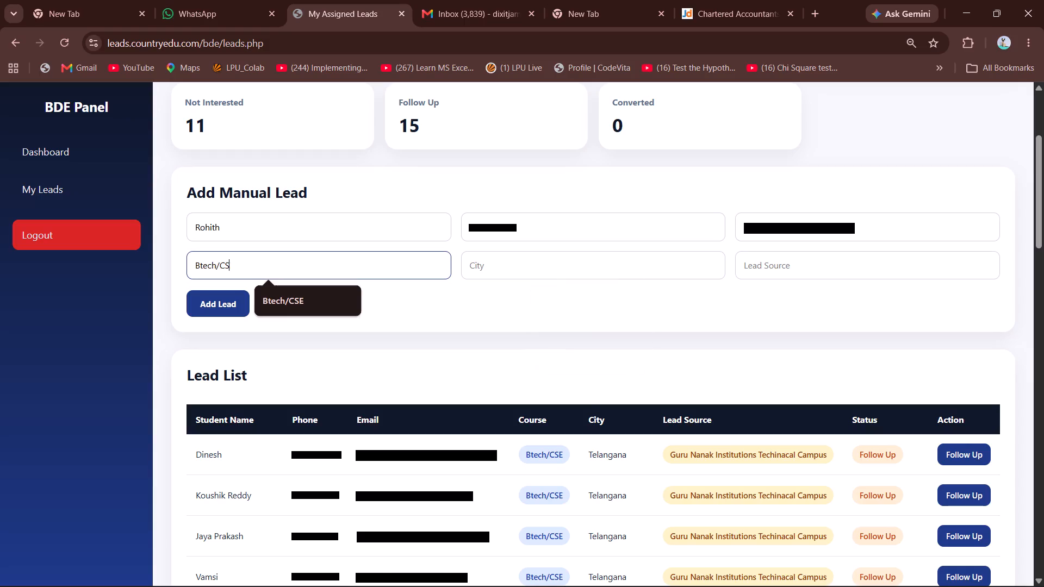
key("BackSpace")
key("shift+e")
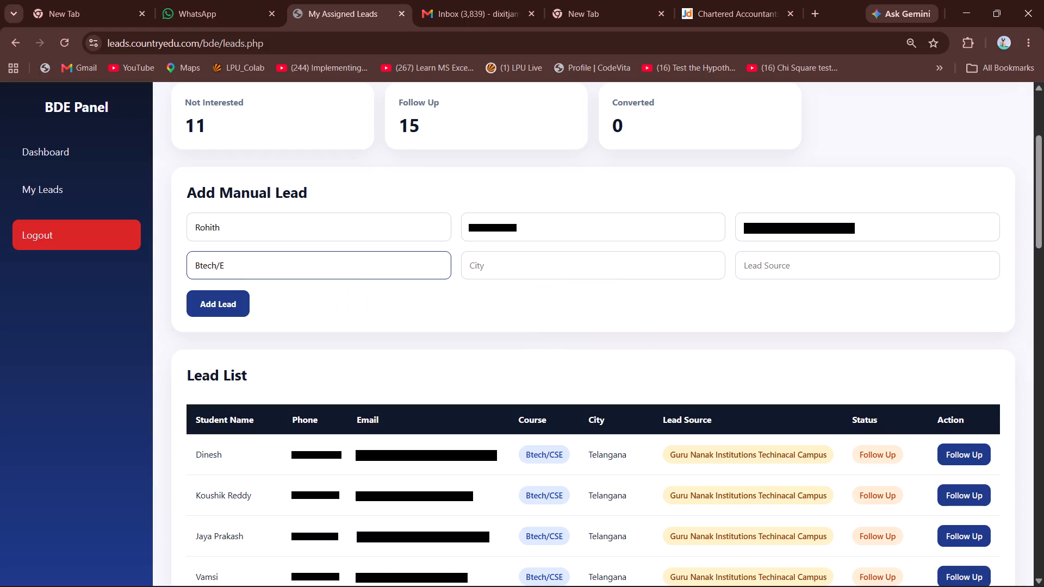
type("CE")
Fill in the city Telangana and lead source Guru Nanak Institutions Techinacal Campus, and add the lead.
left_click(593, 262)
left_click(499, 268)
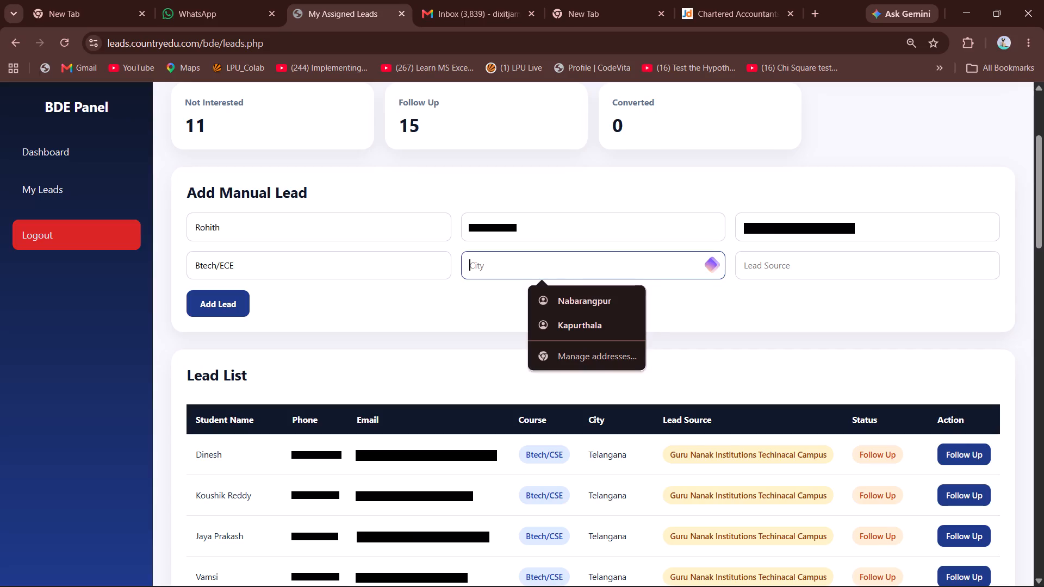
type("TElangana")
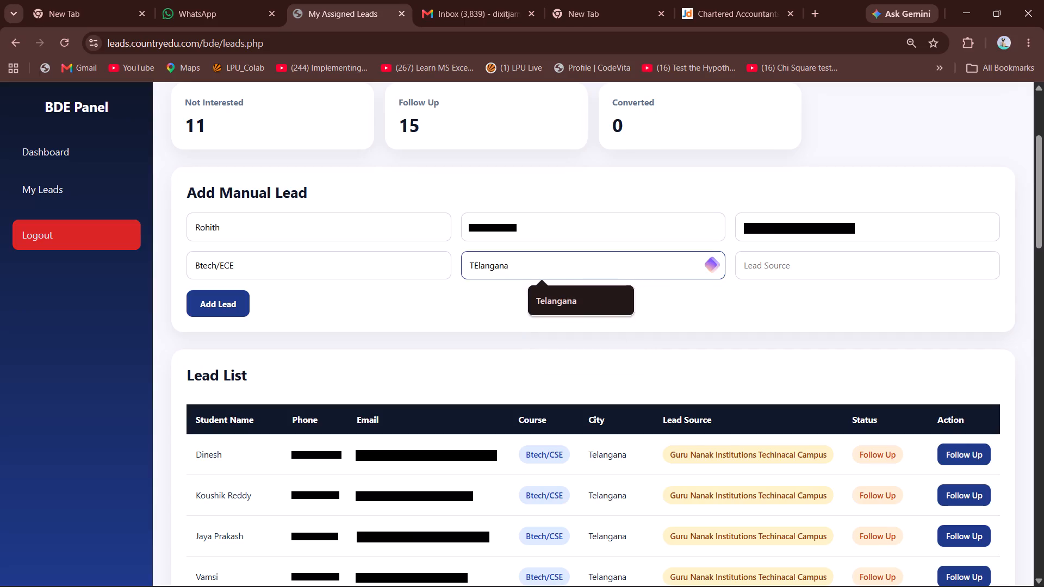
left_click(549, 298)
left_click(813, 257)
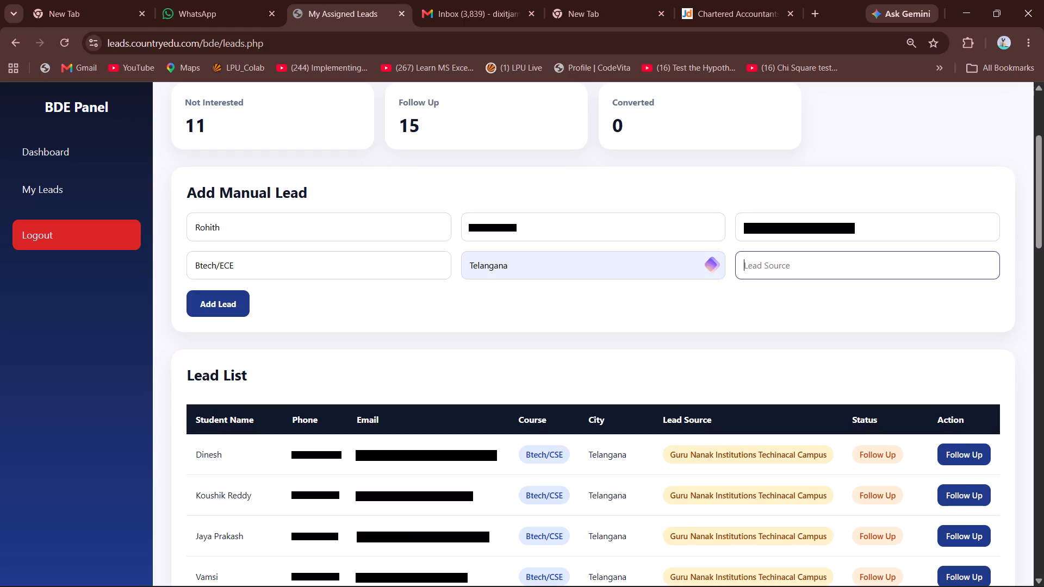
left_click(821, 298)
left_click(240, 303)
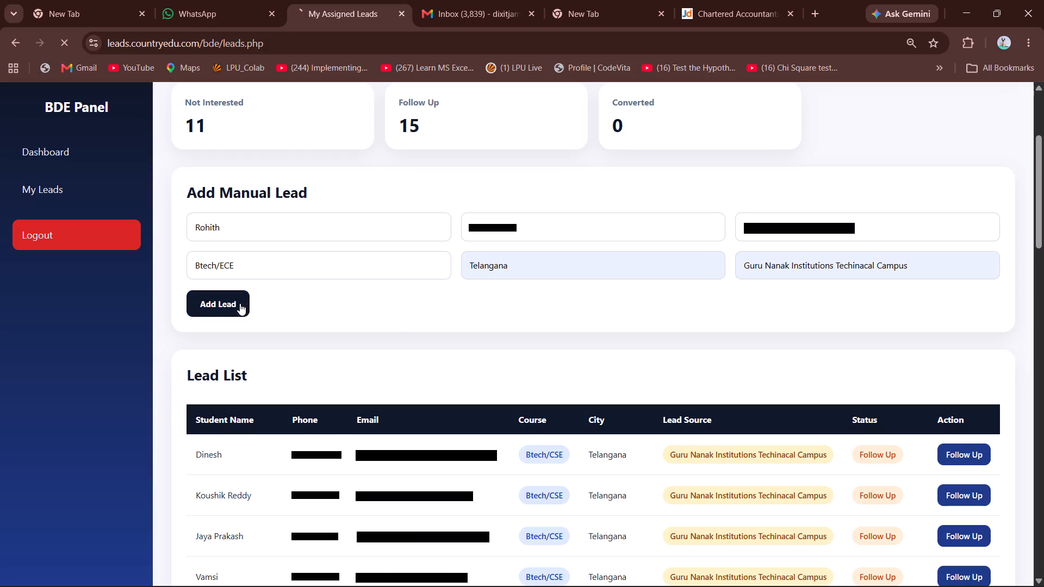
Open the follow-up page of the newly added Rohith lead and begin its follow-up remark.
scroll(542, 307, "down", 3)
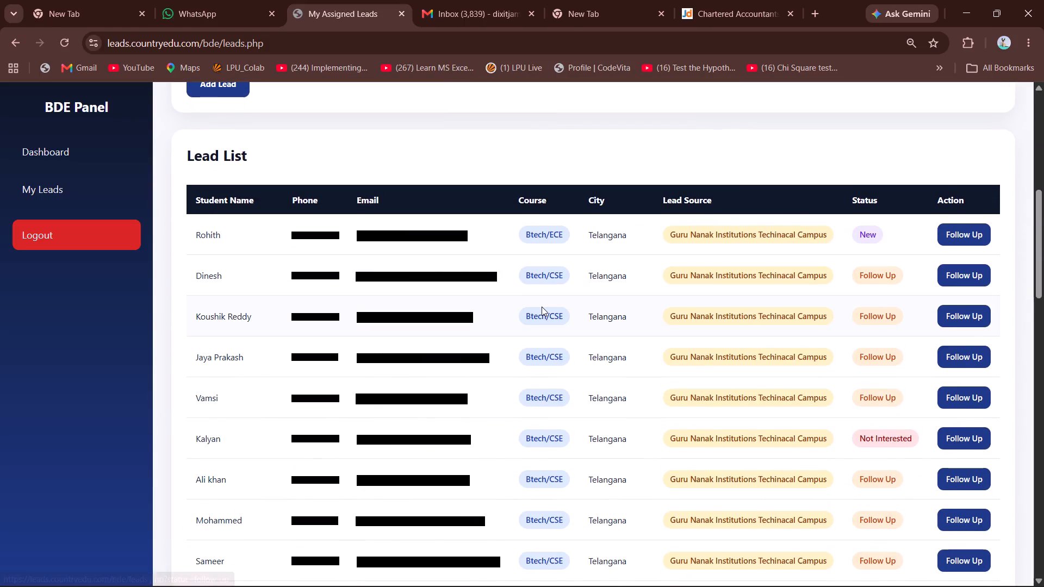
scroll(542, 307, "down", 1)
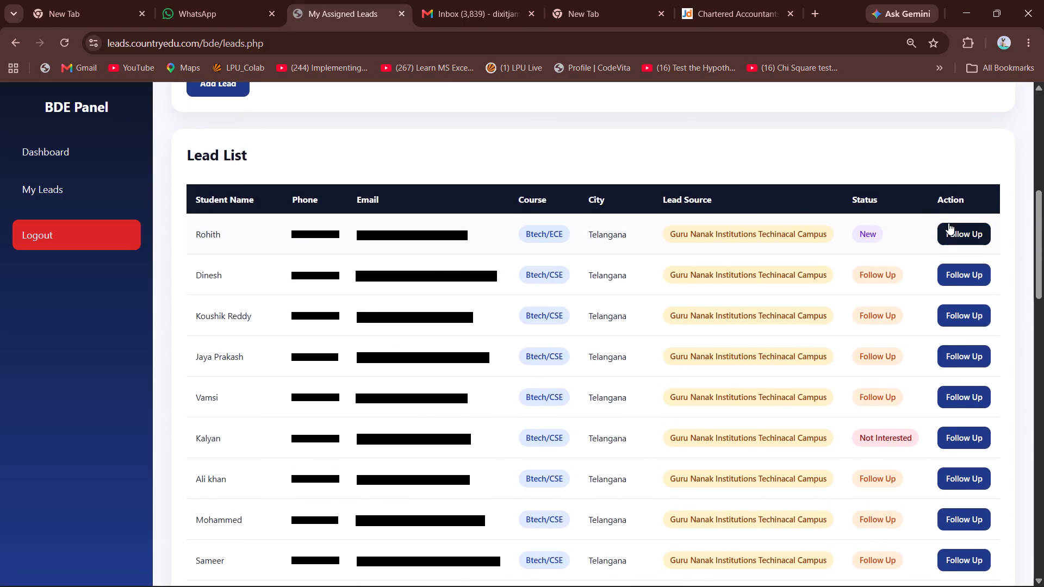
left_click(951, 229)
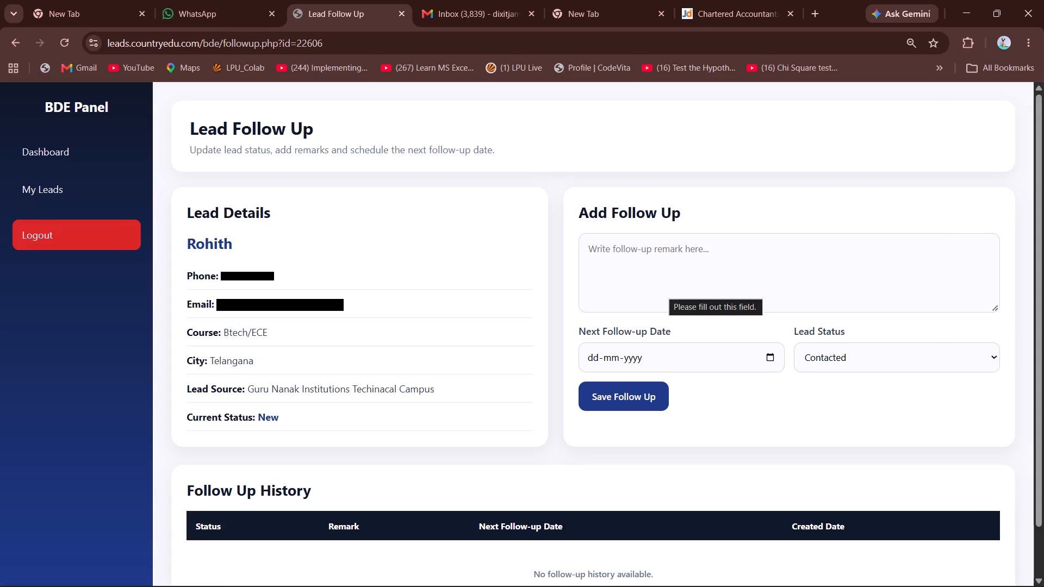
left_click(651, 247)
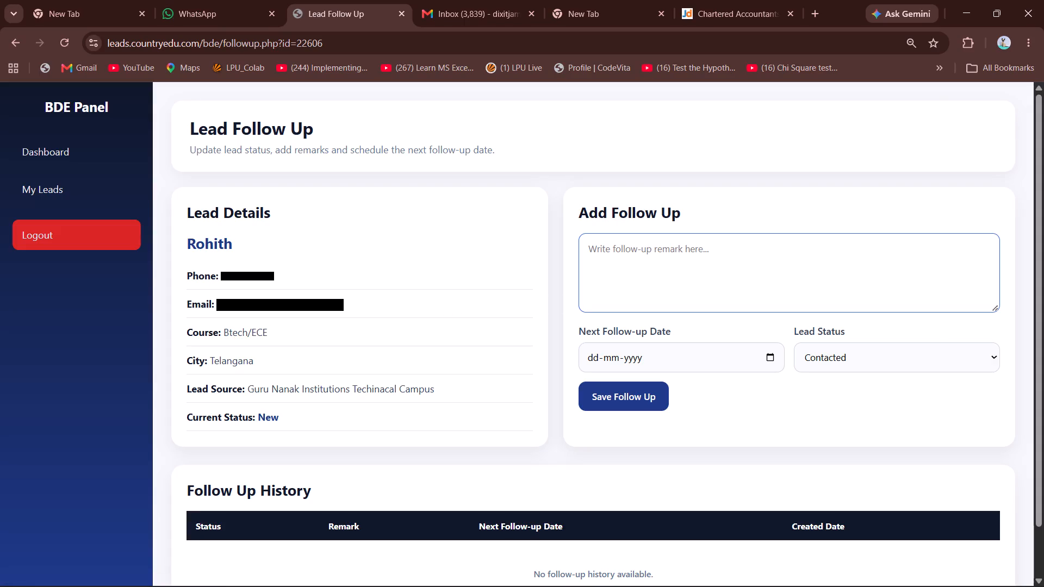
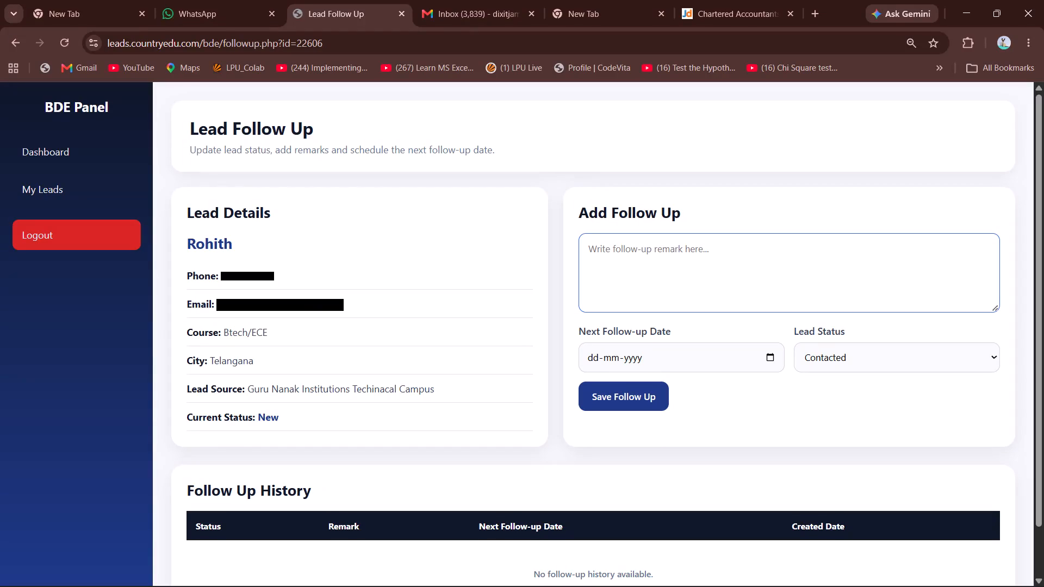
Write the follow-up remark "I need call him tomorrow for the clarification" for the Rohith lead.
left_click(652, 241)
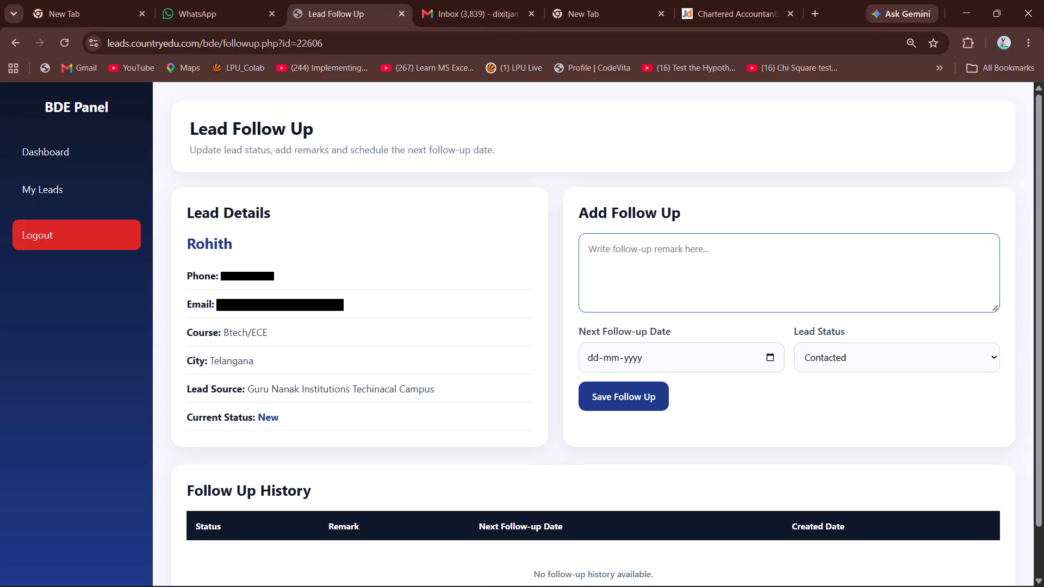
left_click(641, 254)
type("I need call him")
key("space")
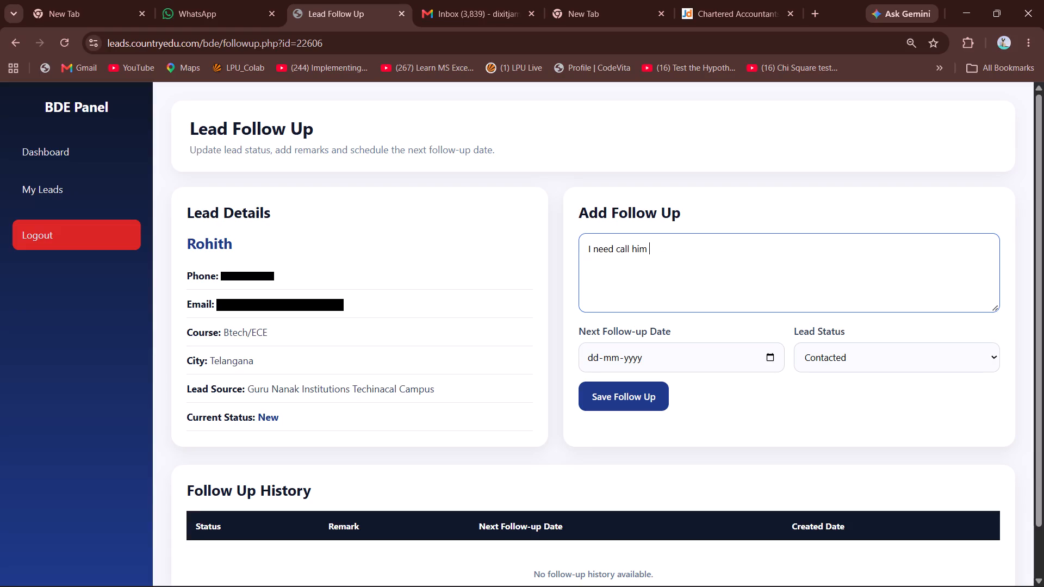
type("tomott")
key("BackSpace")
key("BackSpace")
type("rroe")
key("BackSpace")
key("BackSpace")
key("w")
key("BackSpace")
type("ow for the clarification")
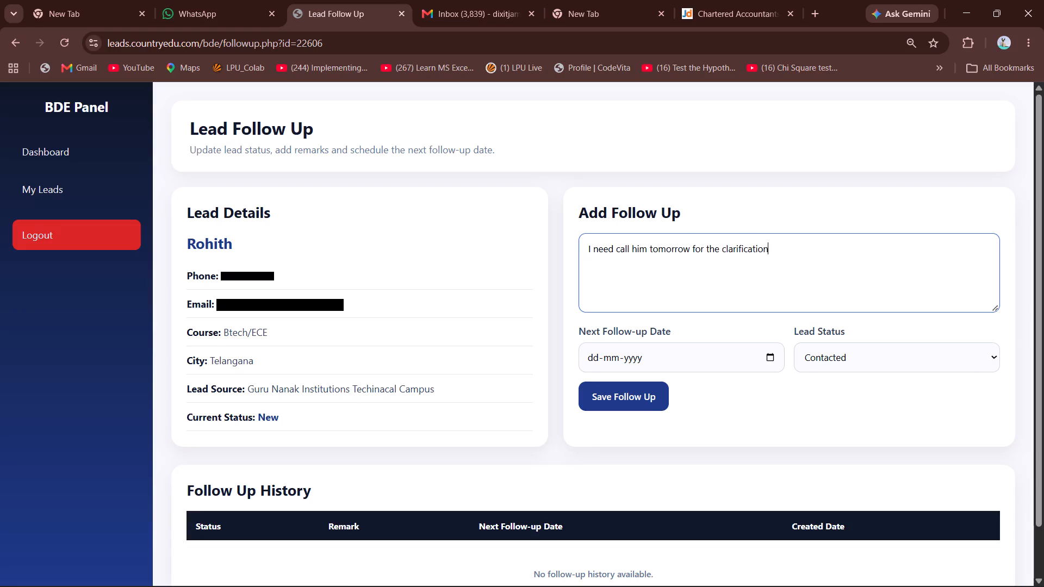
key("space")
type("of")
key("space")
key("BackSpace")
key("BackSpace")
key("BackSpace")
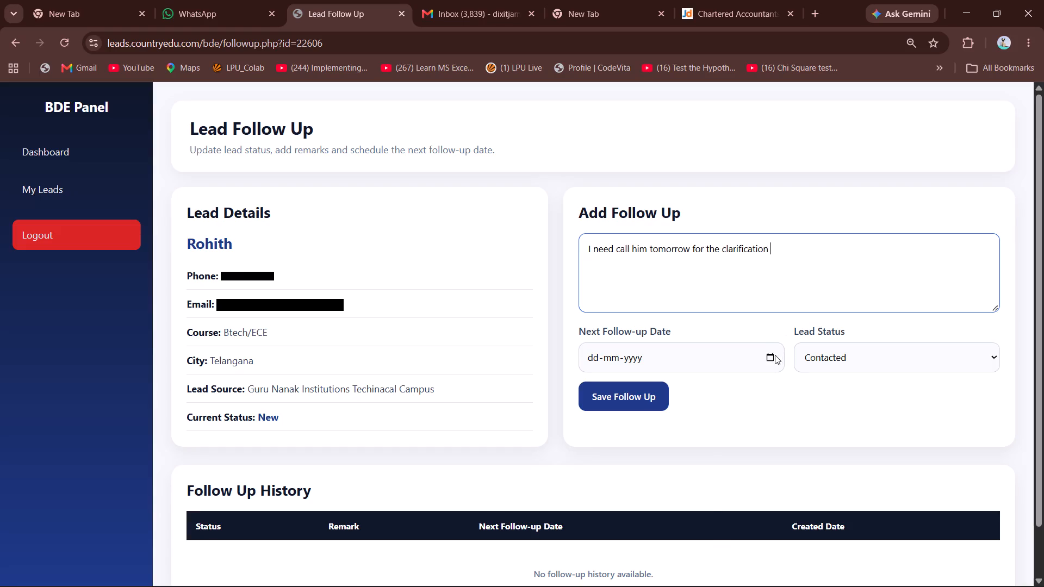
Set the next follow-up date to 03-11-2026 and the lead status to Follow Up Again, and save the follow-up.
left_click(774, 356)
left_click(631, 427)
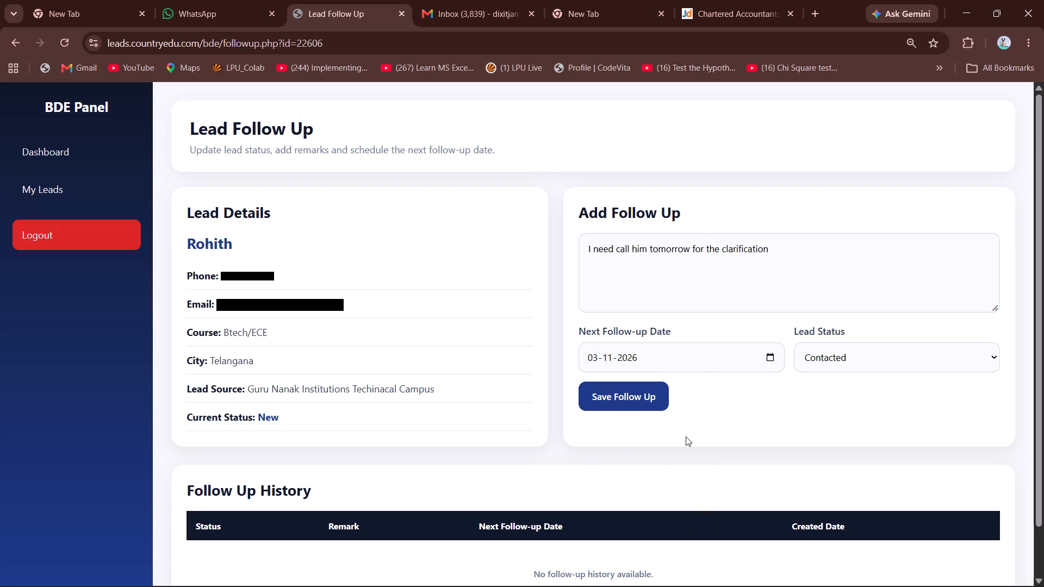
left_click(845, 361)
left_click(831, 449)
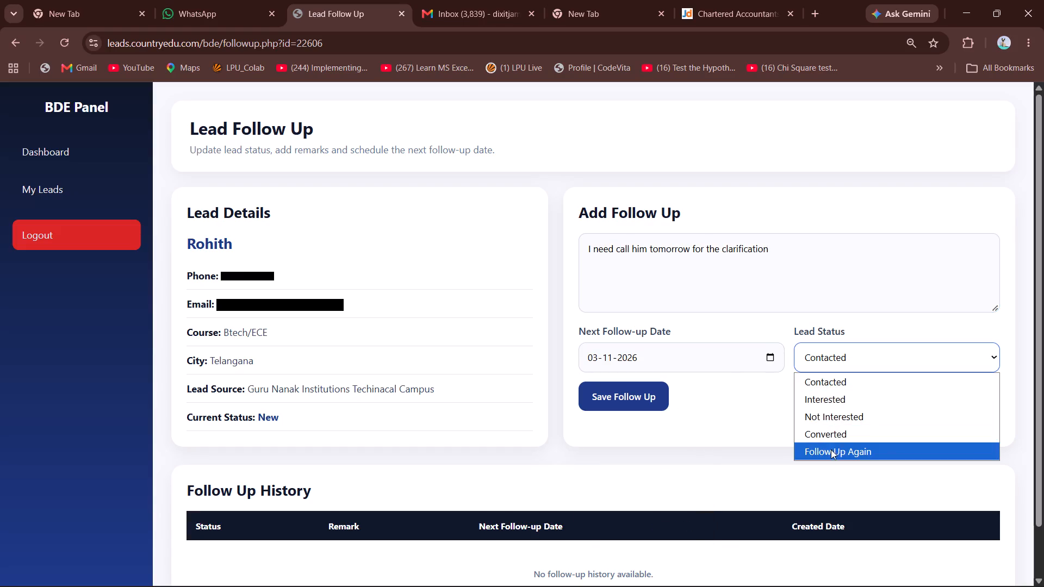
scroll(628, 424, "down", 1)
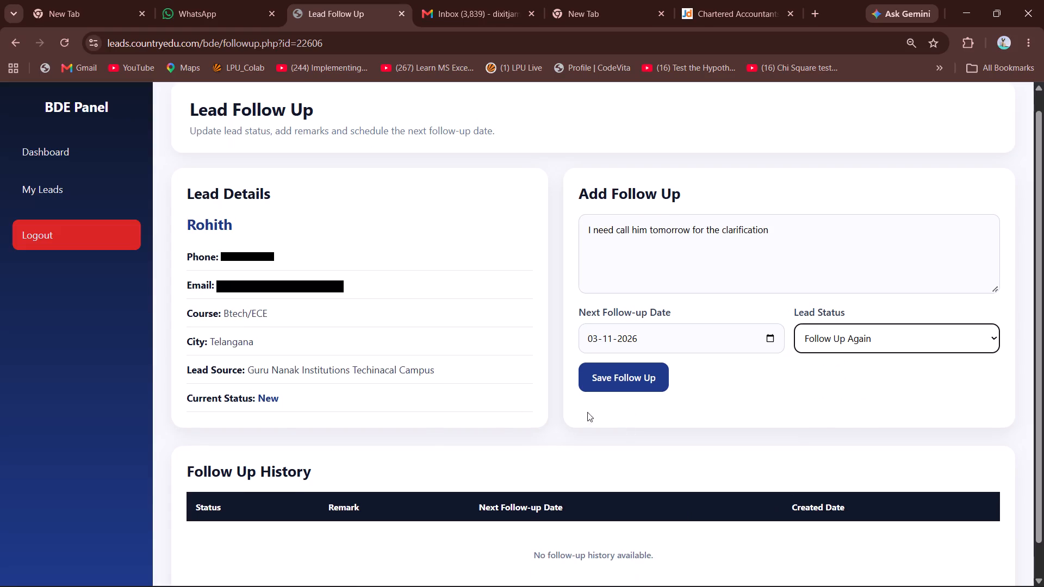
left_click(633, 332)
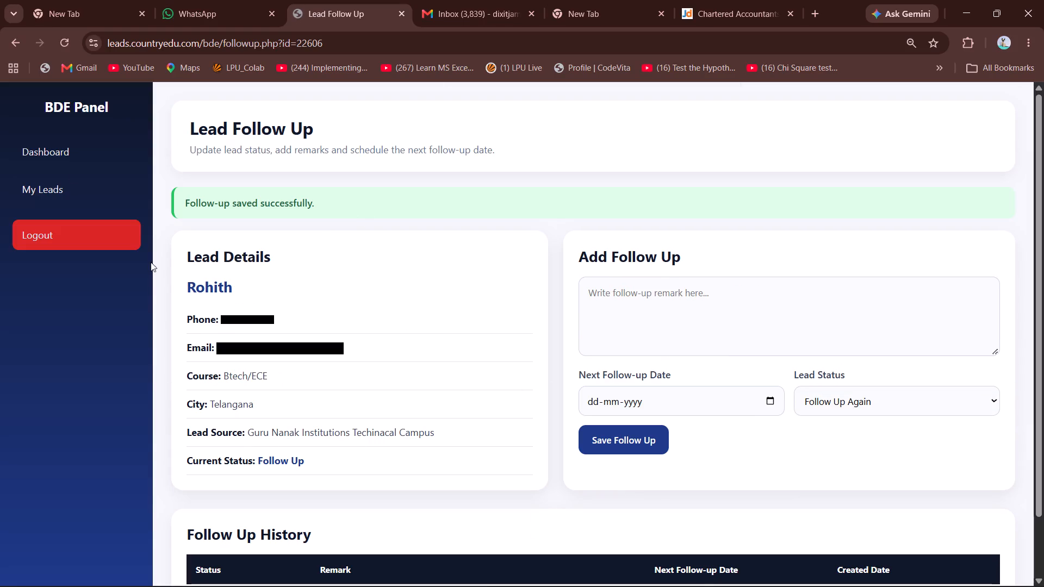
Return to the assigned leads page and enter the student name Nandeesh and the student's phone number in the Add Manual Lead form.
left_click(51, 187)
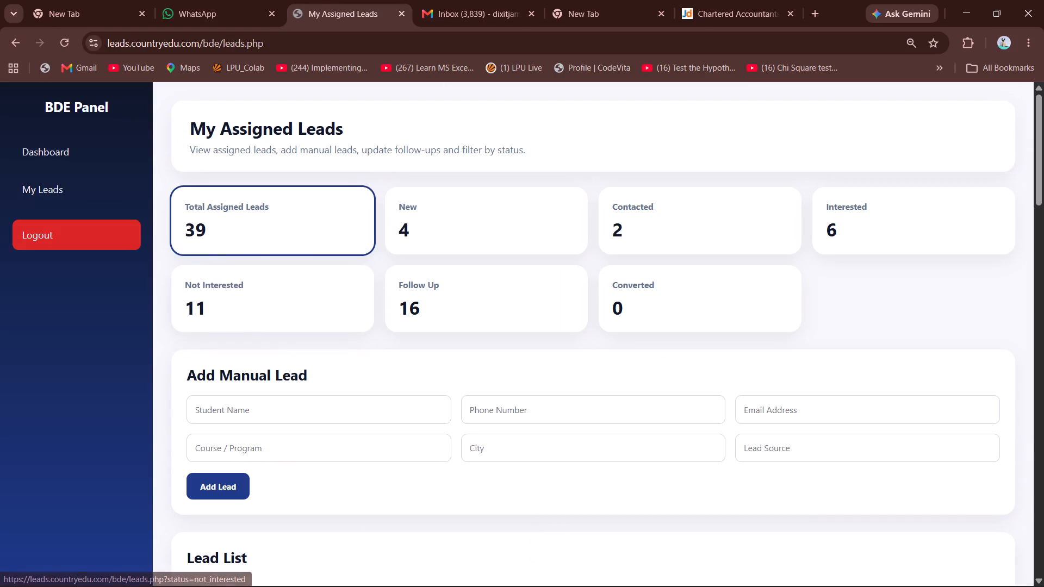
left_click(263, 404)
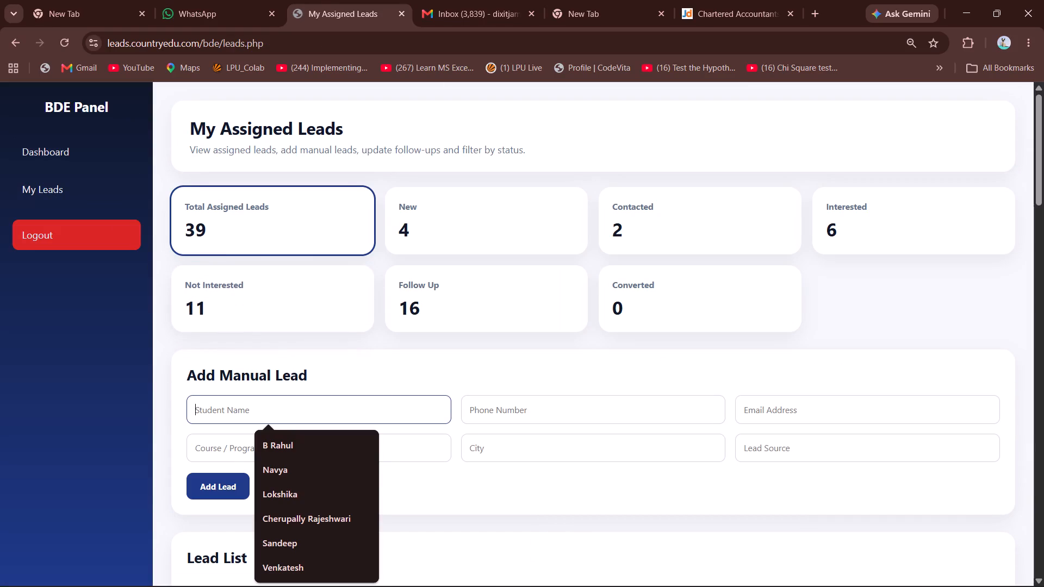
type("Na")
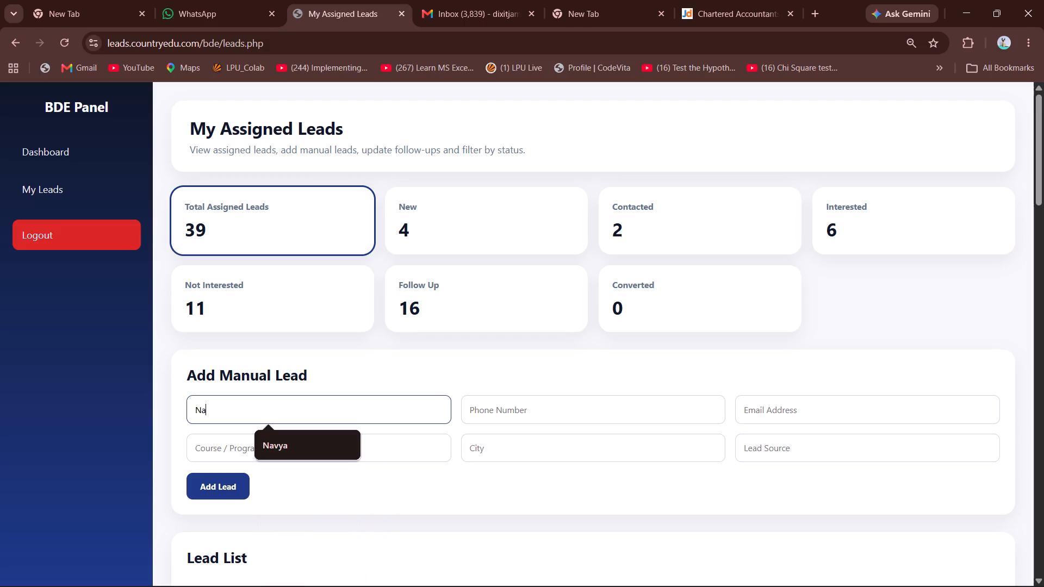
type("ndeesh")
left_click(530, 420)
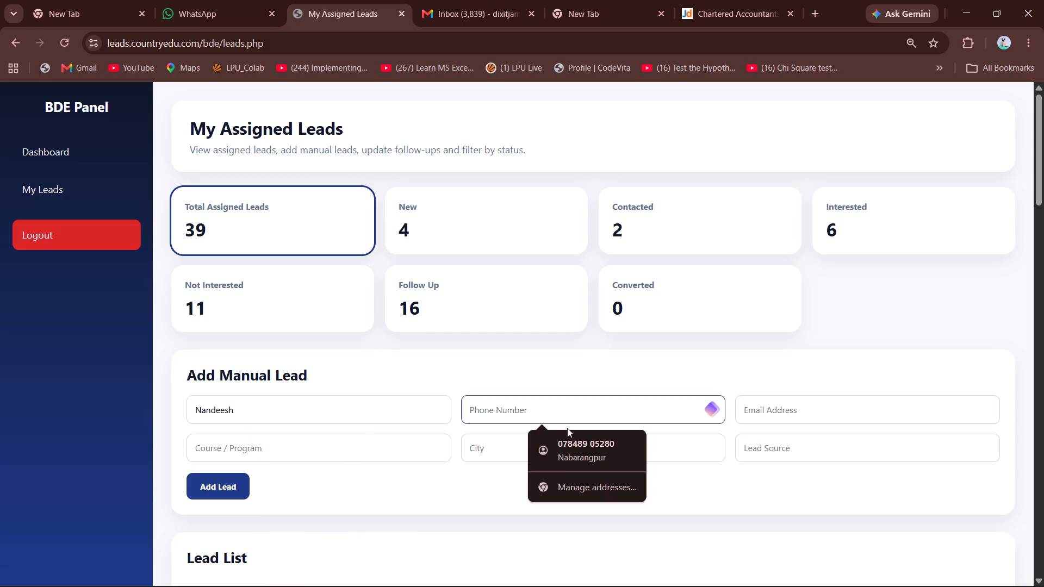
left_click(542, 402)
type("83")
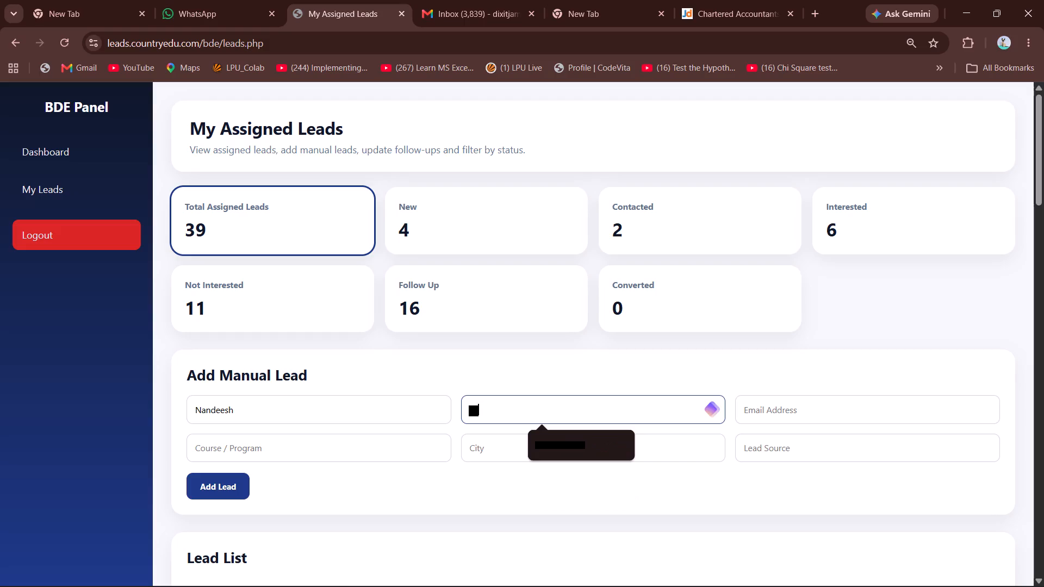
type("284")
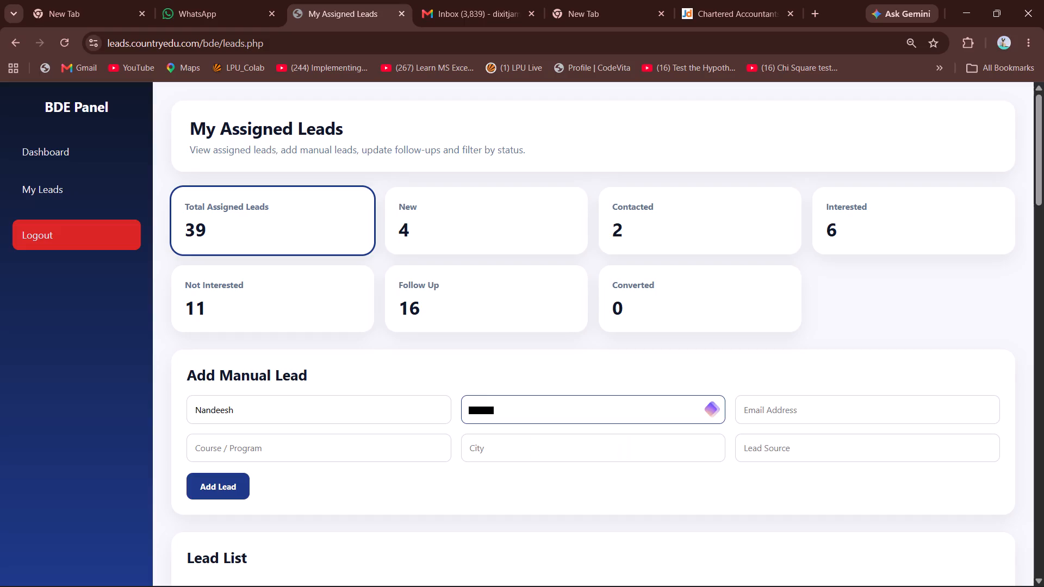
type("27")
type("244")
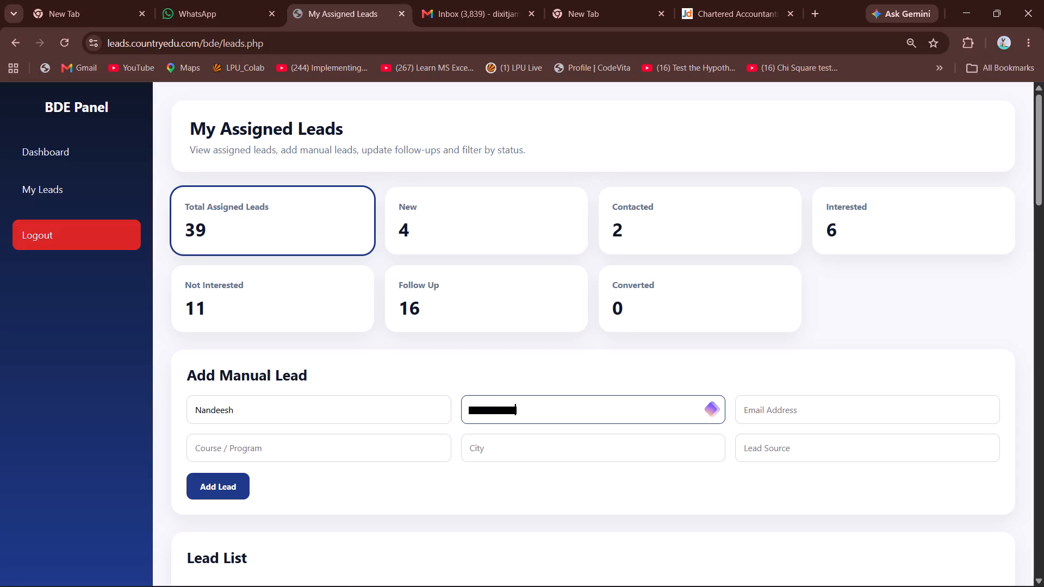
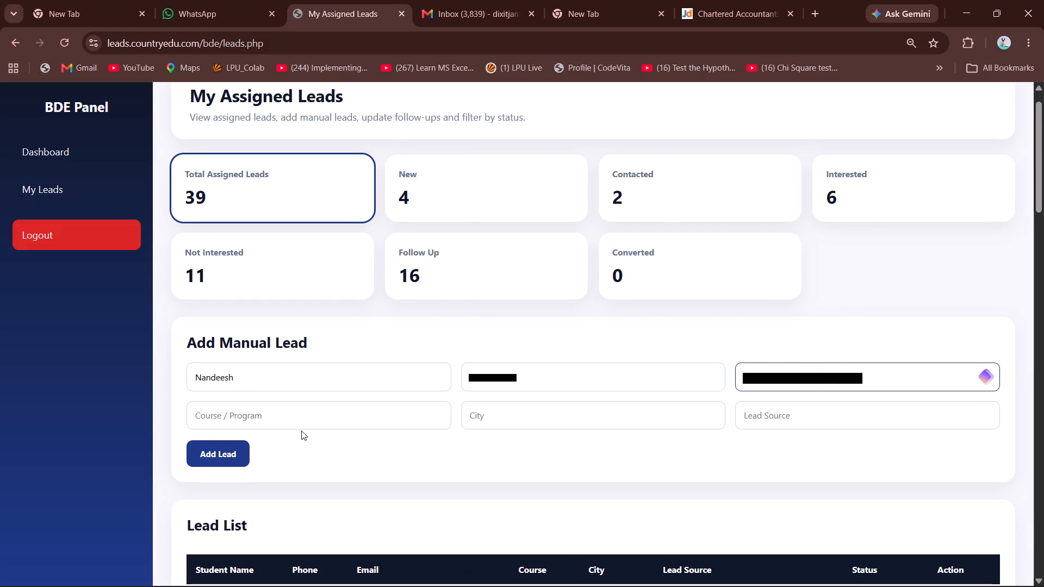
Set the course to Btech/ECE and the city to Telangana for the Nandeesh manual lead, and begin its lead source entry.
left_click(302, 420)
left_click(289, 478)
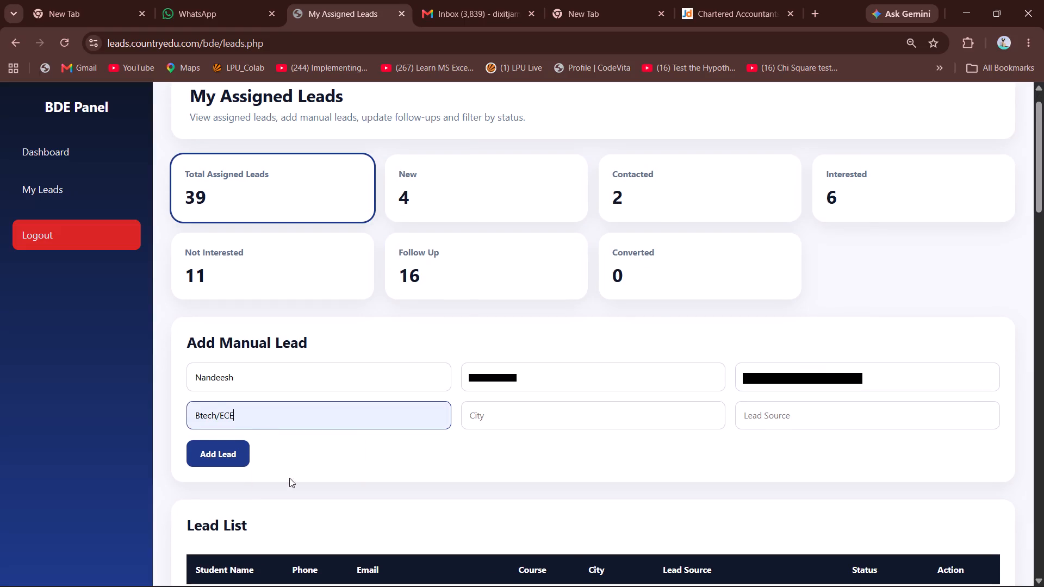
left_click(550, 421)
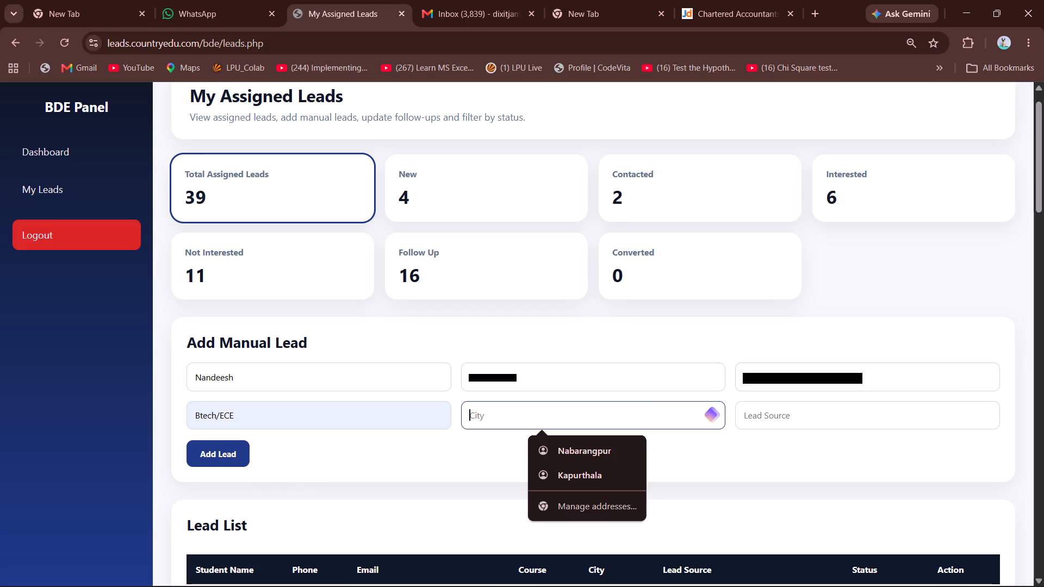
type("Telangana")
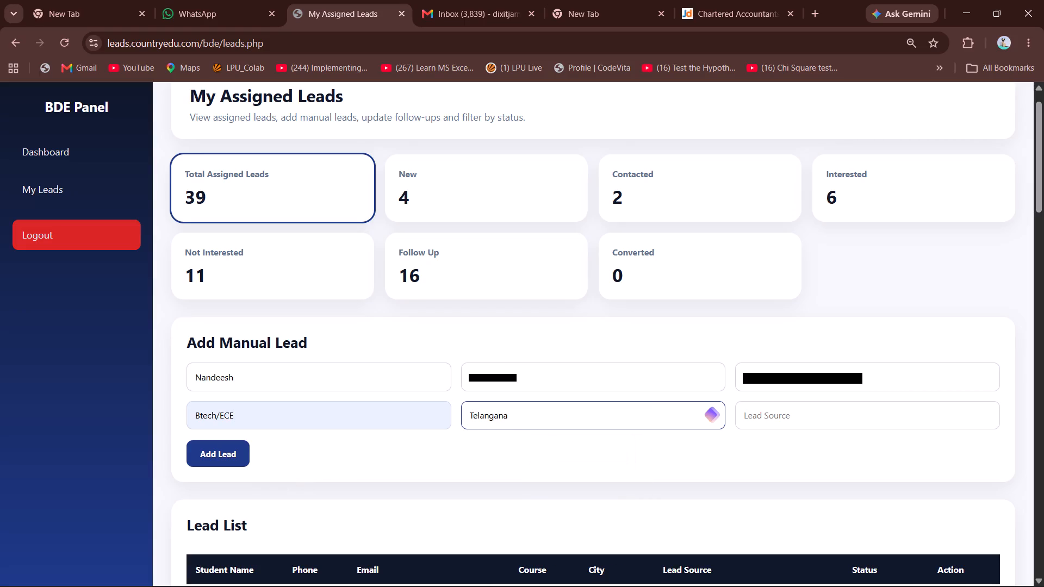
left_click(868, 419)
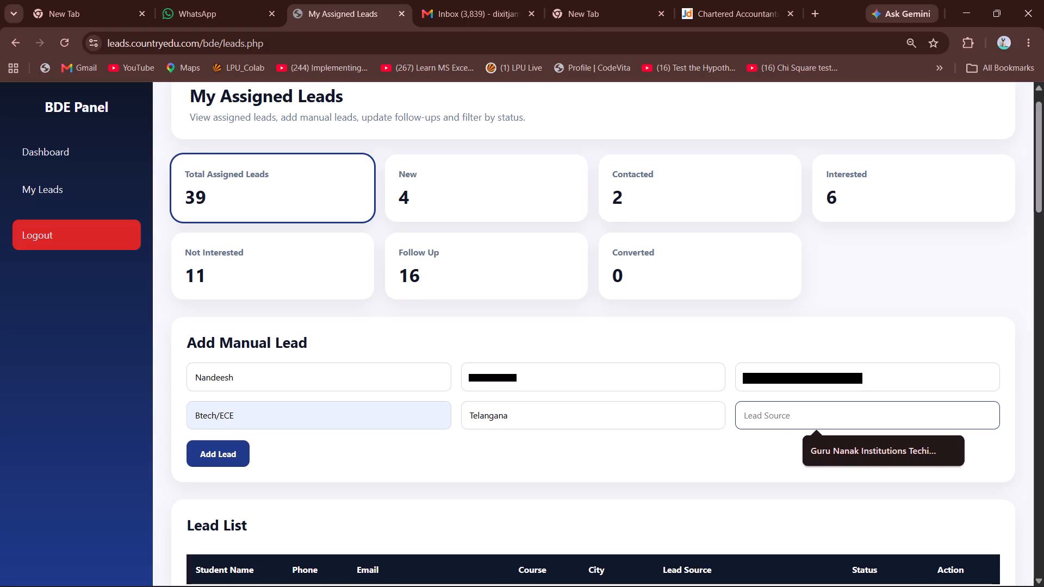
Fill in the lead source for Nandeesh as Guru Nanak Institutions Techinacal Campus.
left_click(782, 415)
left_click(847, 448)
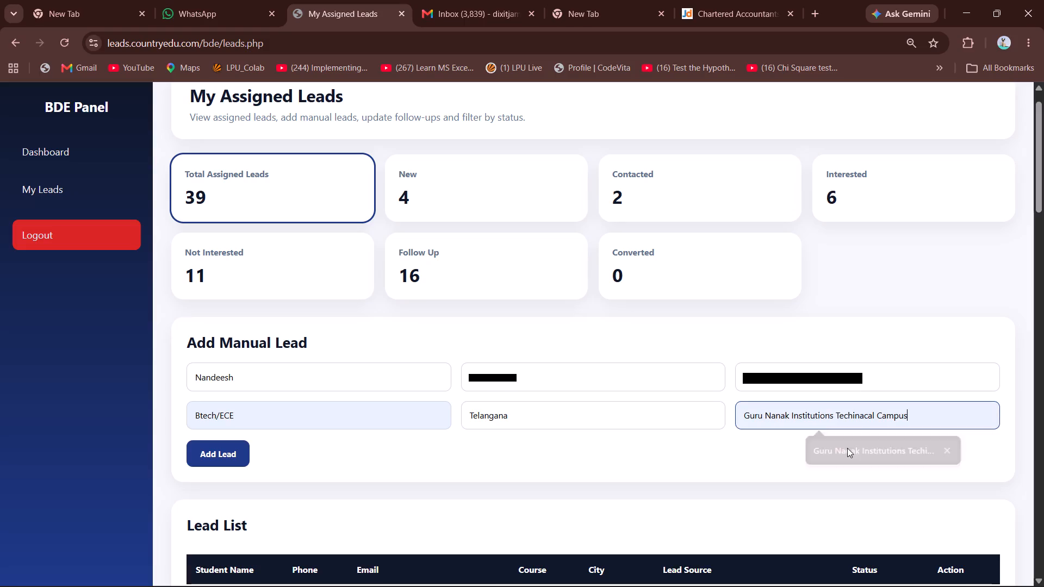
Look over the filled-in Add Manual Lead form and the existing entries in the Lead List.
scroll(660, 441, "down", 1)
scroll(468, 471, "down", 1)
scroll(468, 471, "up", 1)
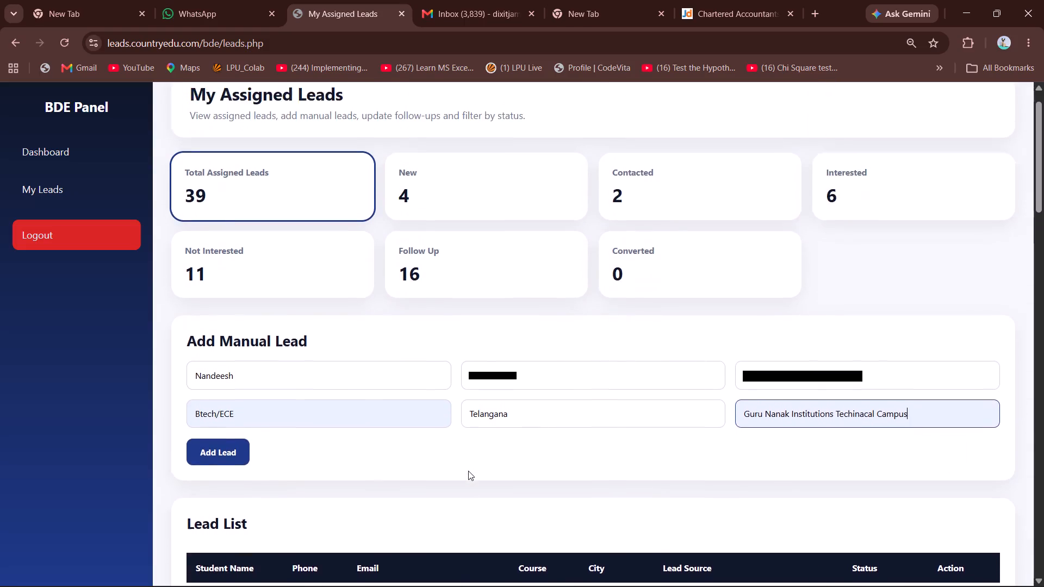
scroll(468, 471, "up", 1)
scroll(468, 471, "down", 4)
scroll(468, 471, "up", 3)
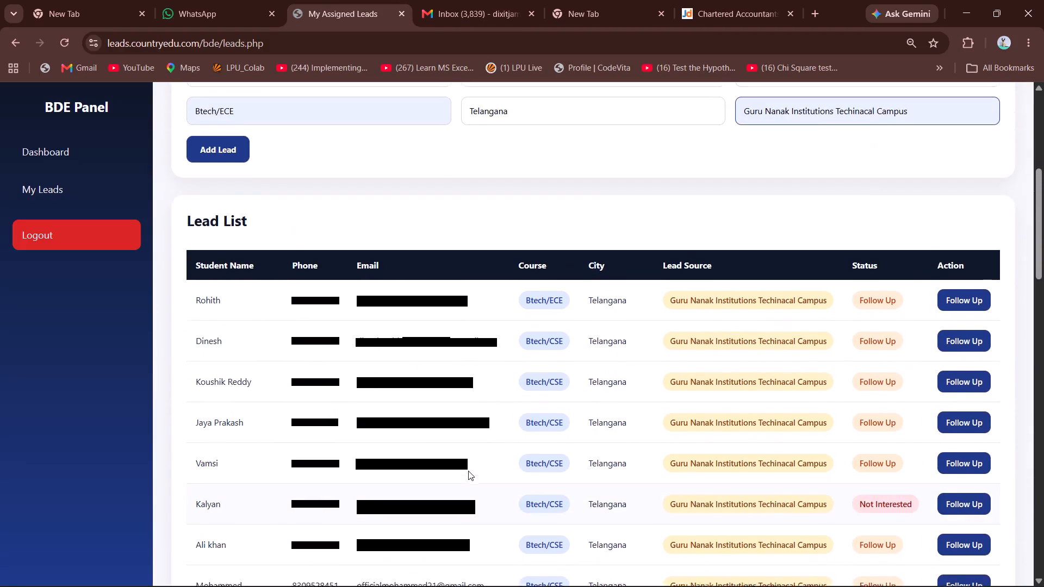
scroll(468, 471, "up", 1)
scroll(468, 471, "down", 2)
scroll(468, 471, "up", 1)
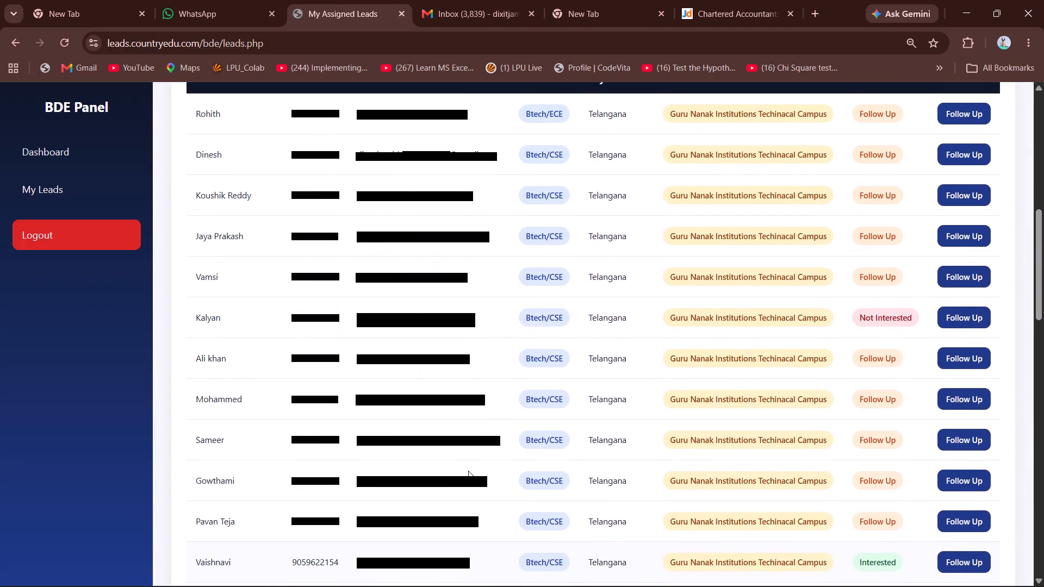
scroll(468, 471, "up", 4)
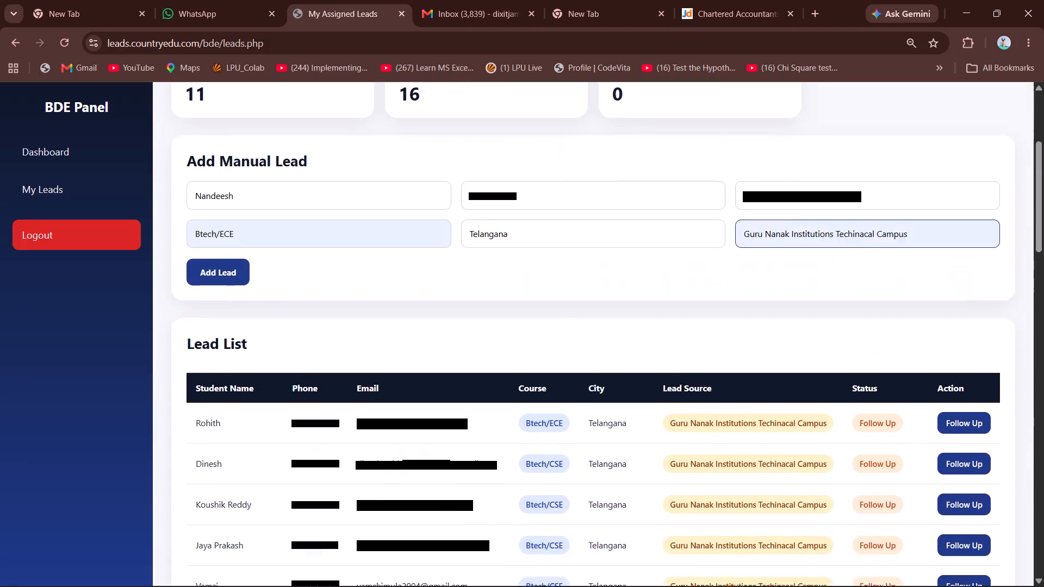
scroll(468, 471, "up", 1)
scroll(468, 471, "left", 1)
scroll(468, 471, "down", 3)
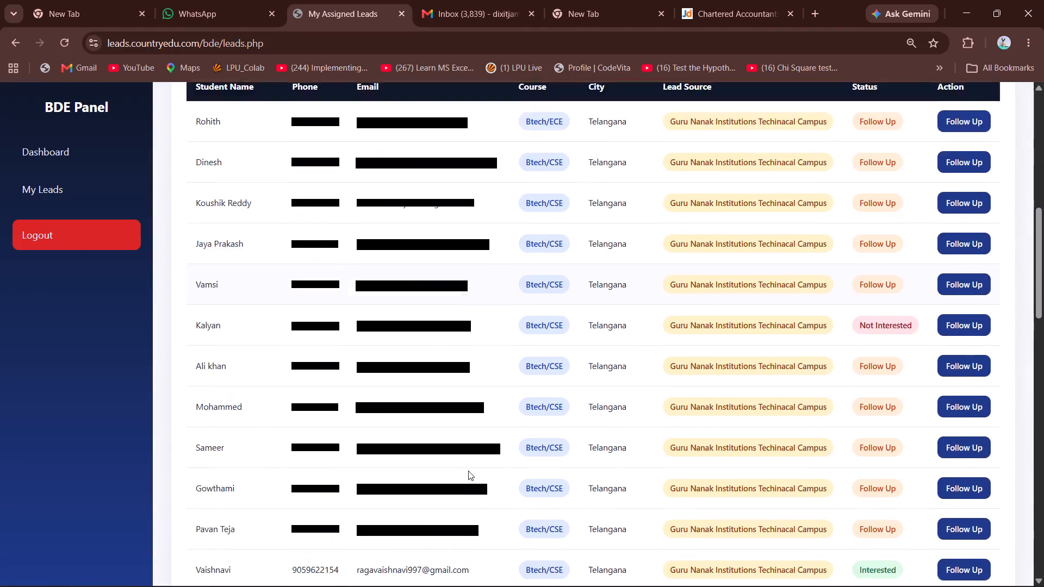
scroll(468, 471, "up", 3)
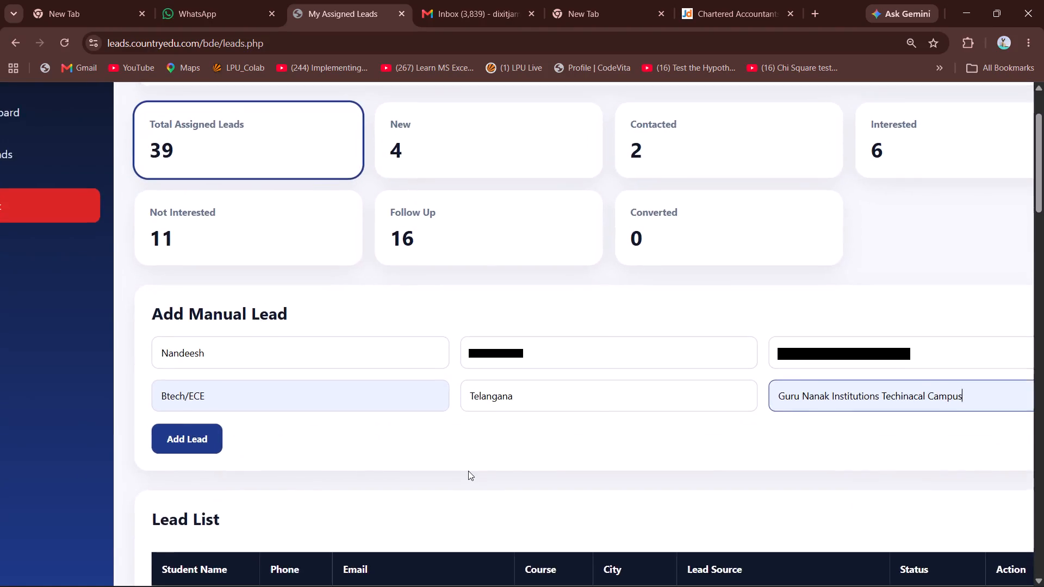
scroll(468, 471, "up", 2)
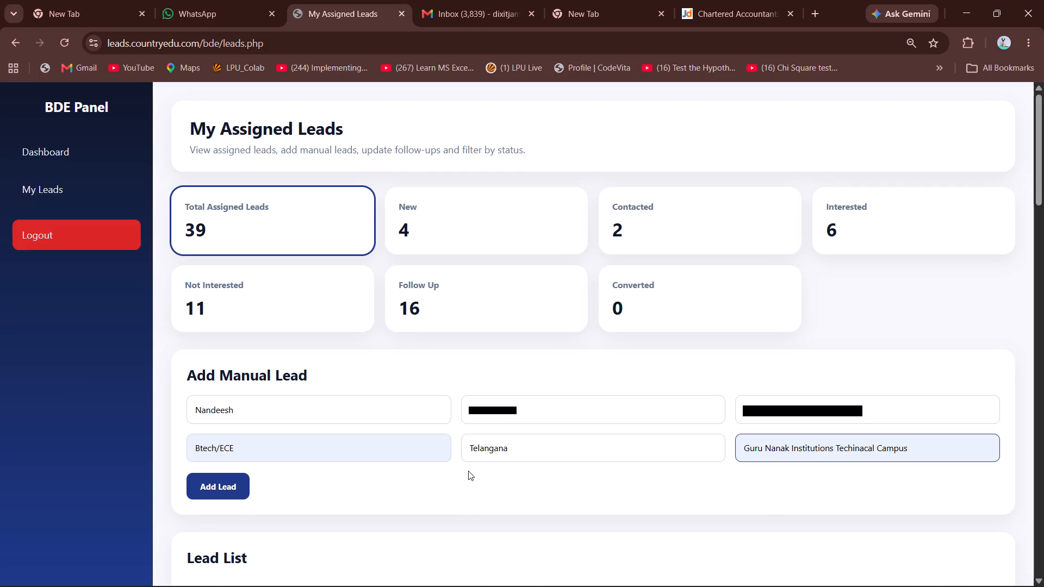
scroll(468, 471, "down", 3)
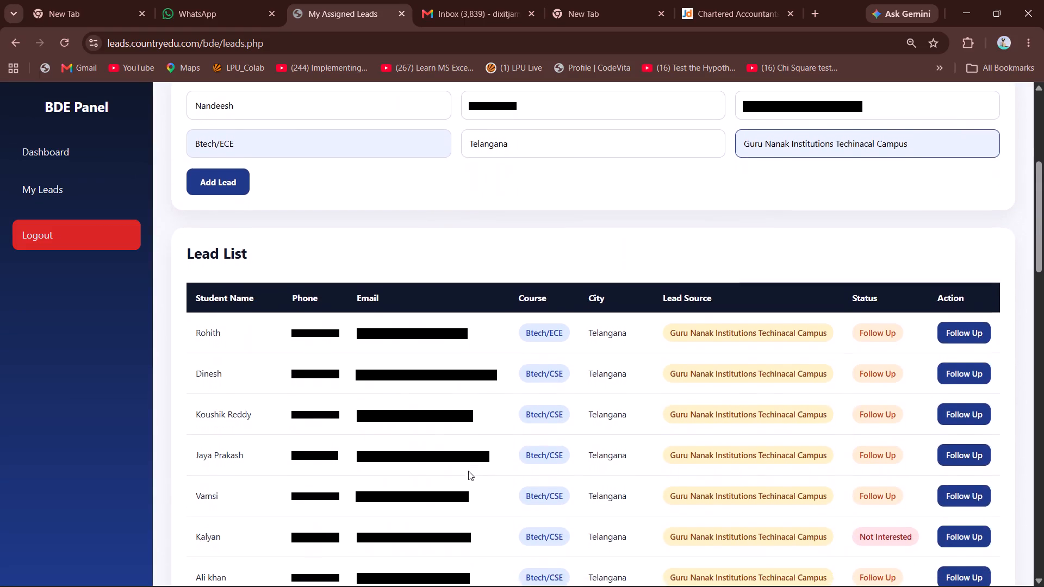
scroll(468, 471, "up", 5)
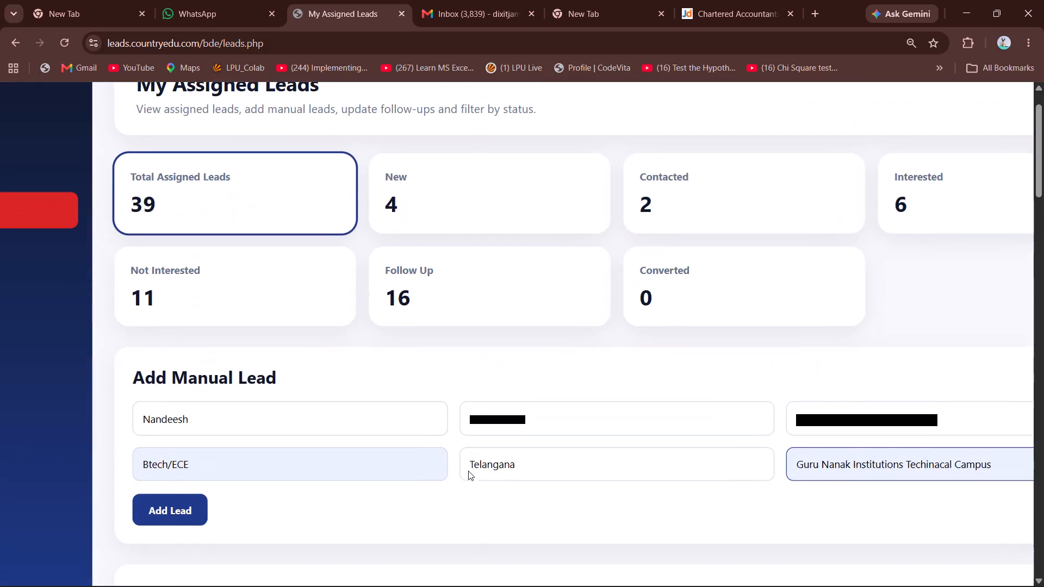
scroll(468, 471, "up", 2)
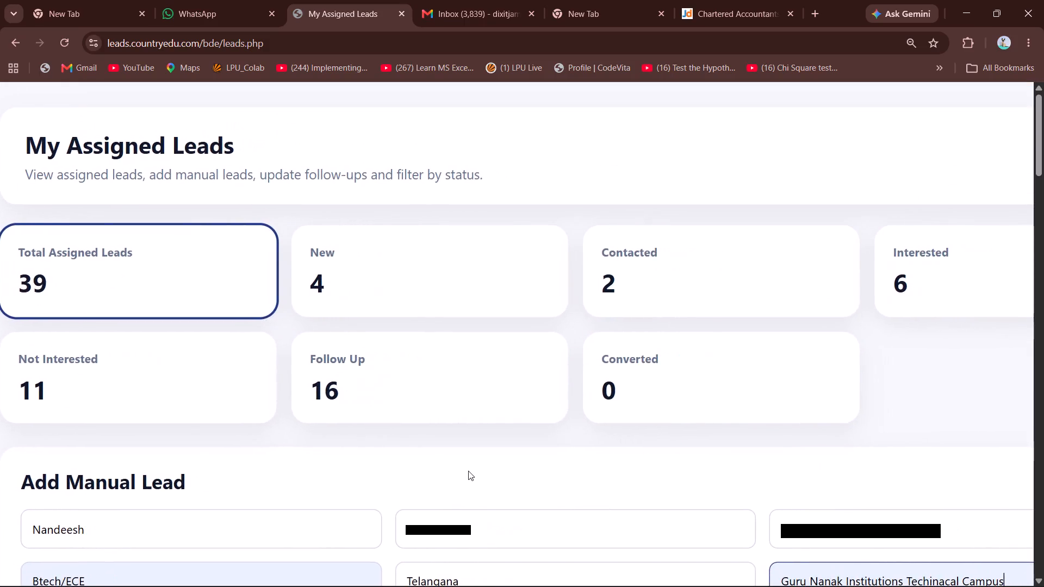
Submit the completed manual lead for Nandeesh.
scroll(468, 471, "left", 1)
scroll(468, 471, "down", 1)
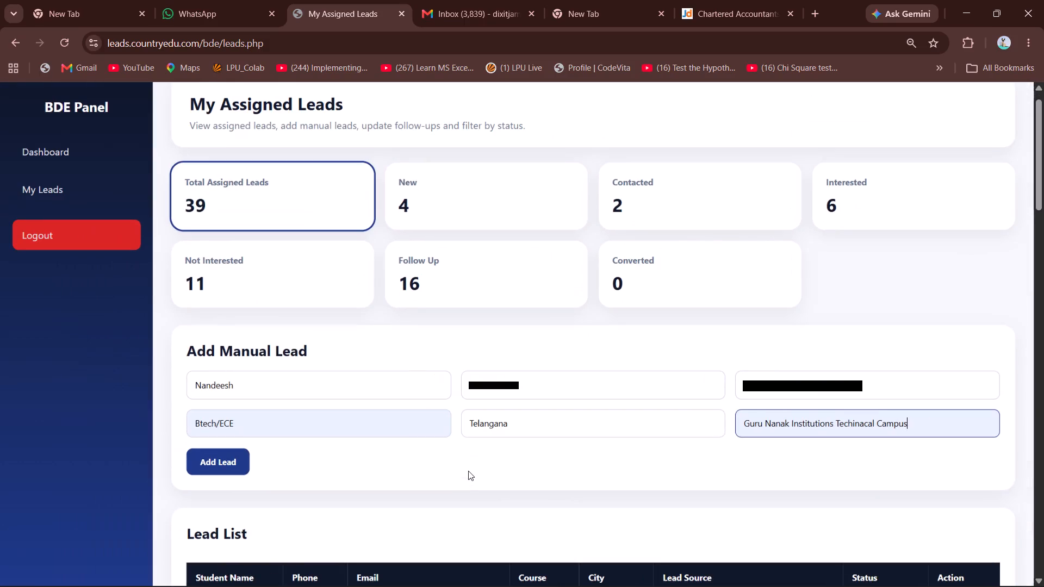
left_click(240, 470)
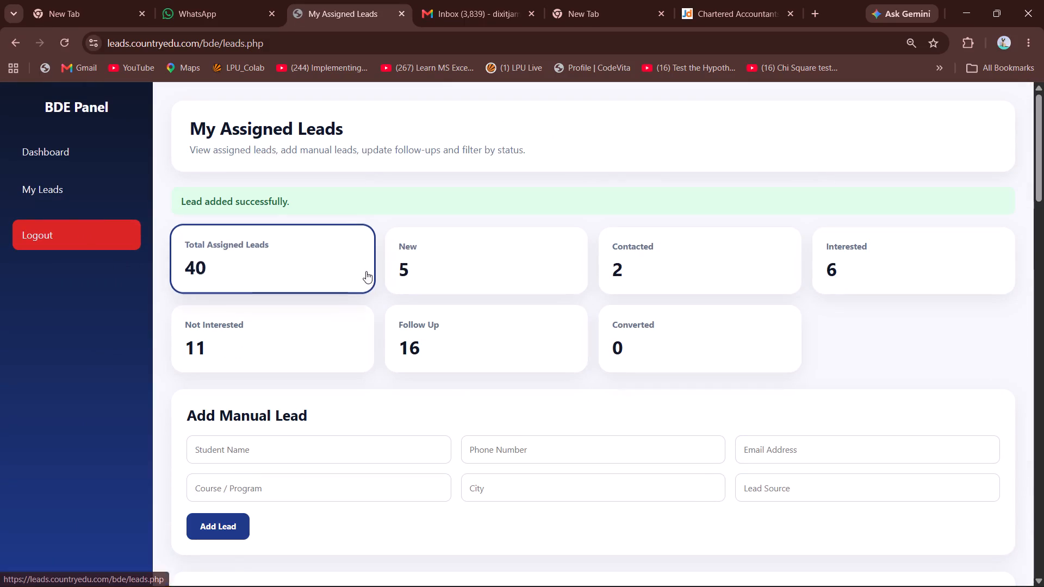
scroll(589, 410, "down", 3)
scroll(711, 299, "up", 2)
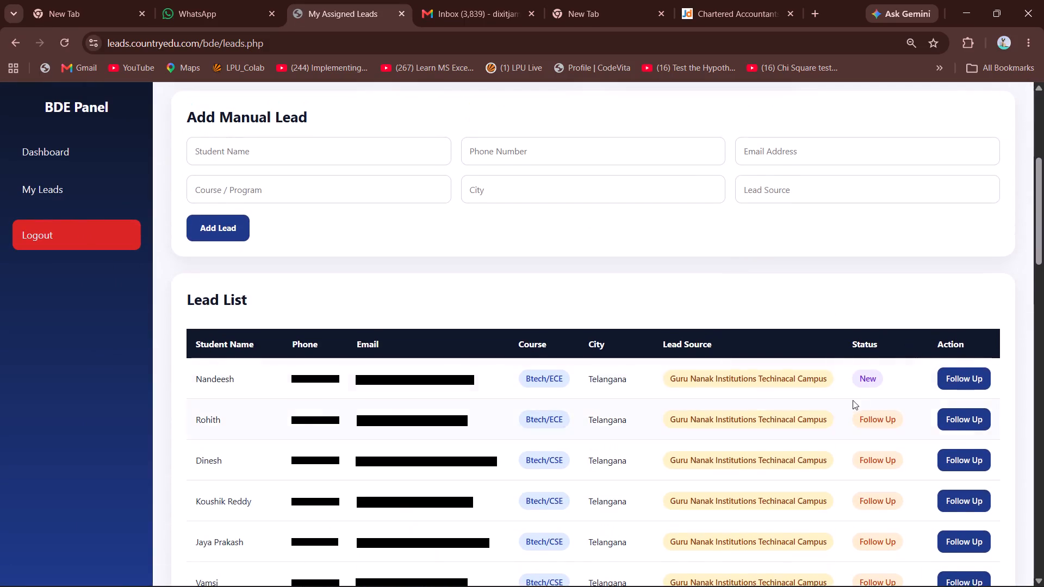
scroll(918, 418, "down", 1)
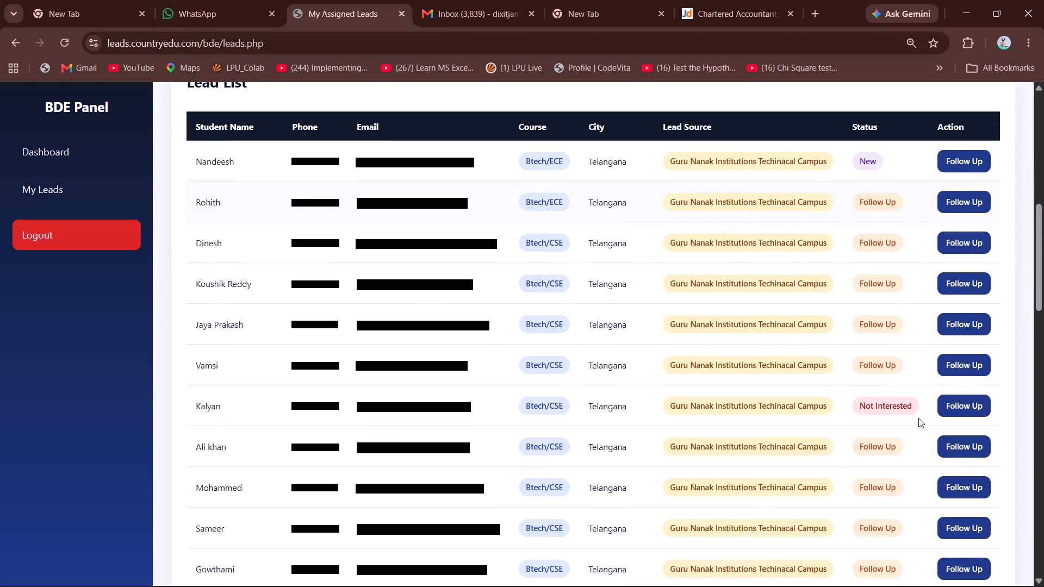
scroll(918, 418, "down", 1)
left_click(977, 241)
left_click(670, 248)
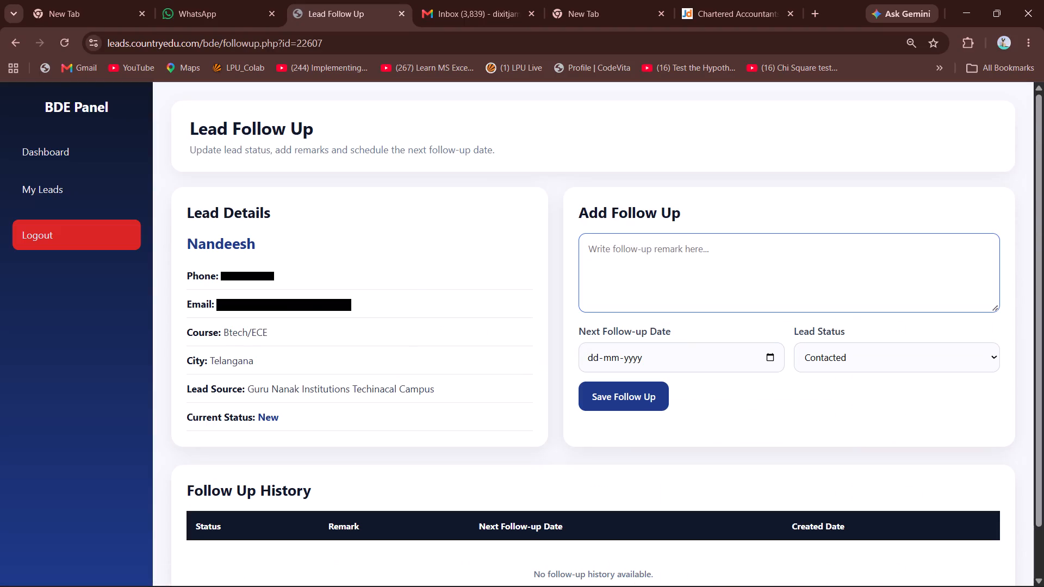
type("He is planning")
key("space")
type("to")
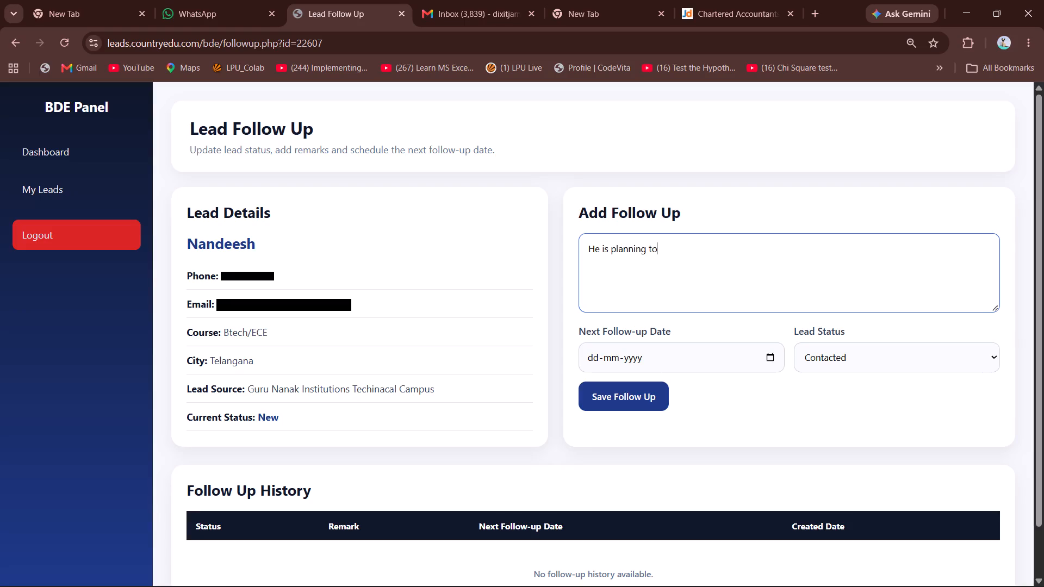
key("space")
type("go abroad")
key("space")
key("BackSpace")
key("period")
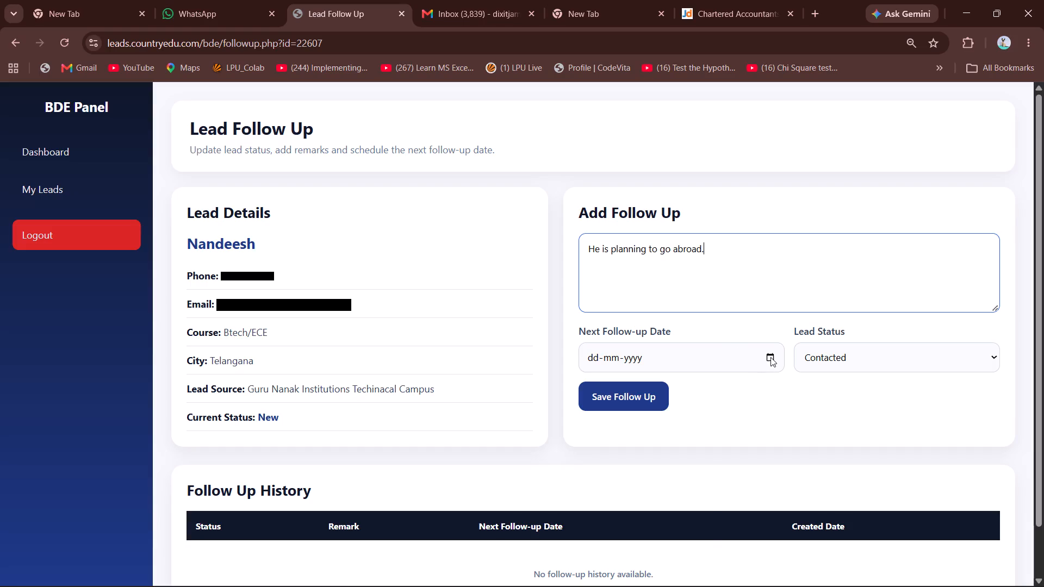
Set the next follow-up date to 02-11-2026 and the lead status to Not Interested, and save the follow-up.
left_click(770, 357)
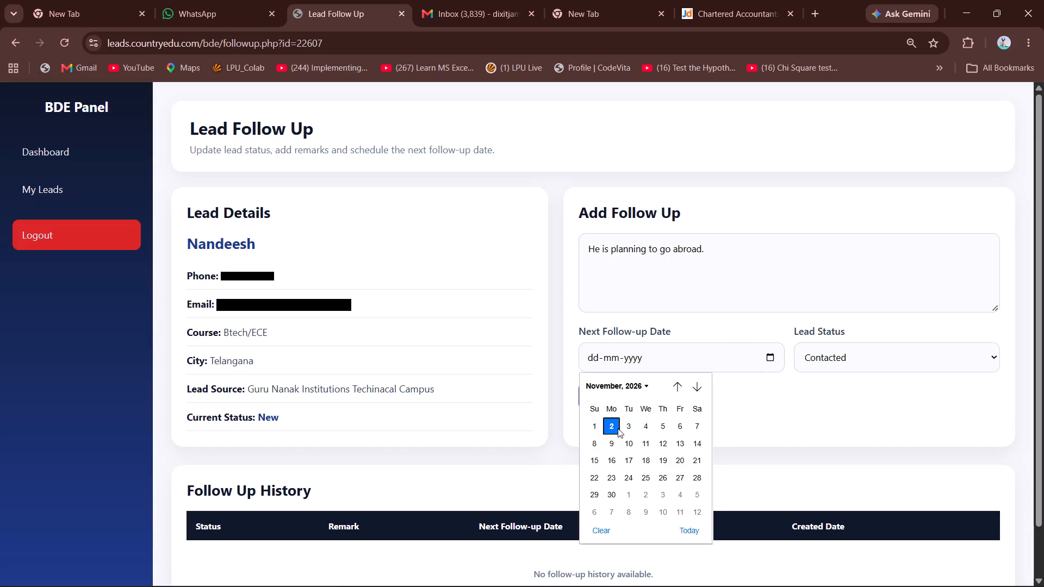
left_click(685, 534)
left_click(892, 359)
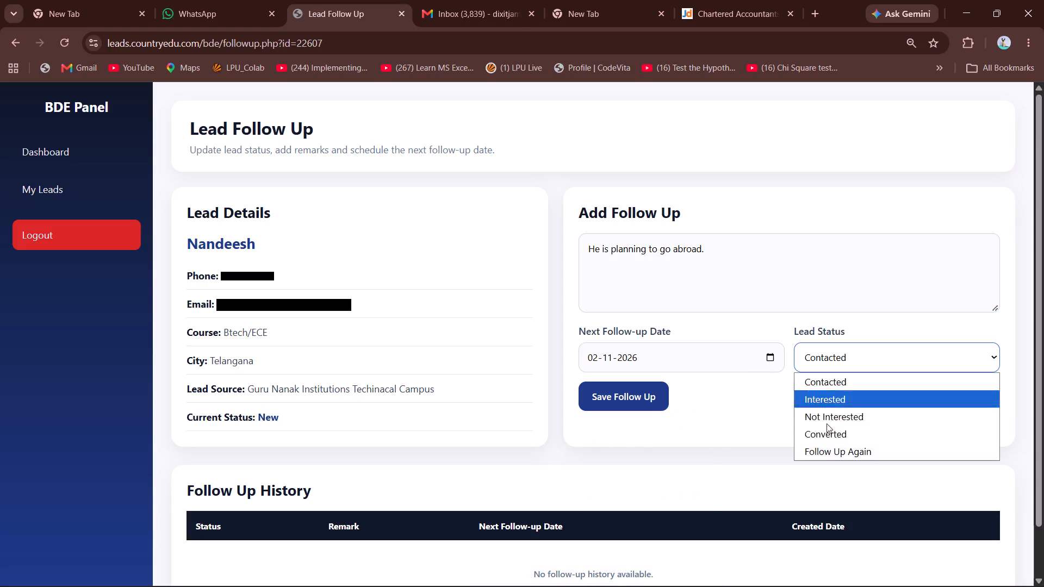
left_click(825, 413)
scroll(687, 416, "down", 3)
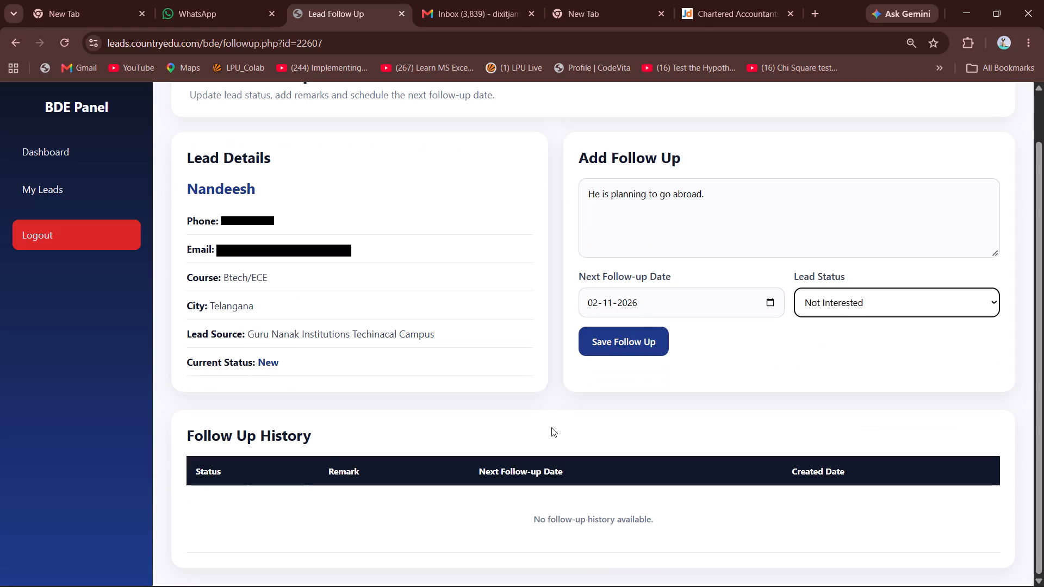
left_click(635, 333)
scroll(370, 417, "down", 1)
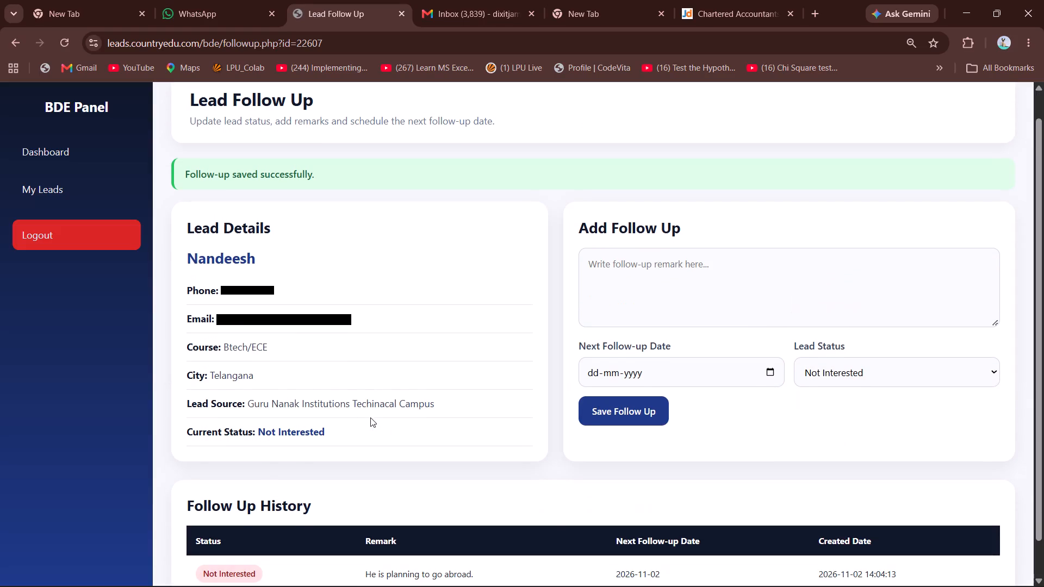
Return to the assigned leads page and enter the student name Pranathi in the Add Manual Lead form.
left_click(40, 180)
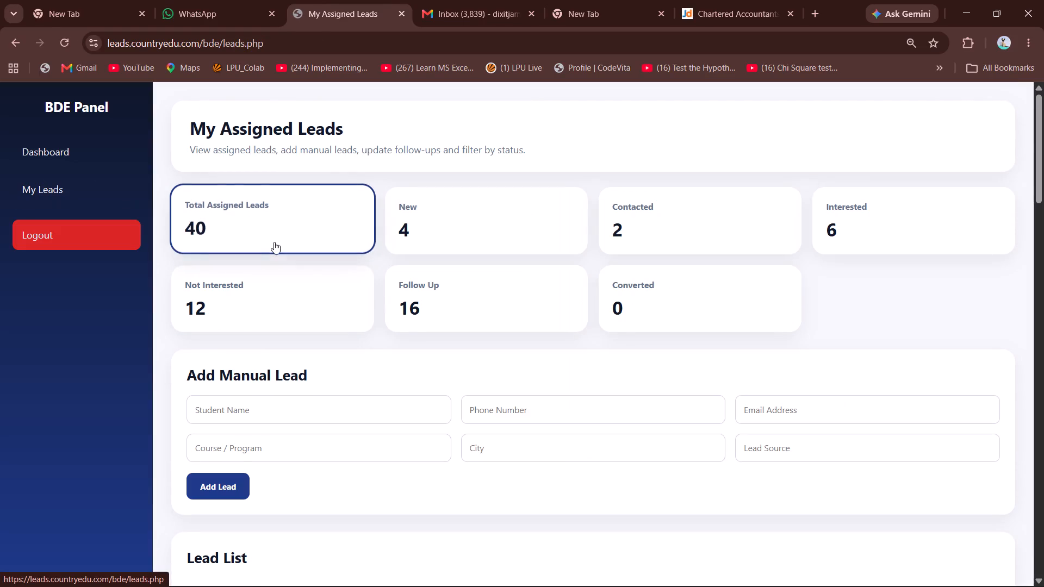
left_click(232, 416)
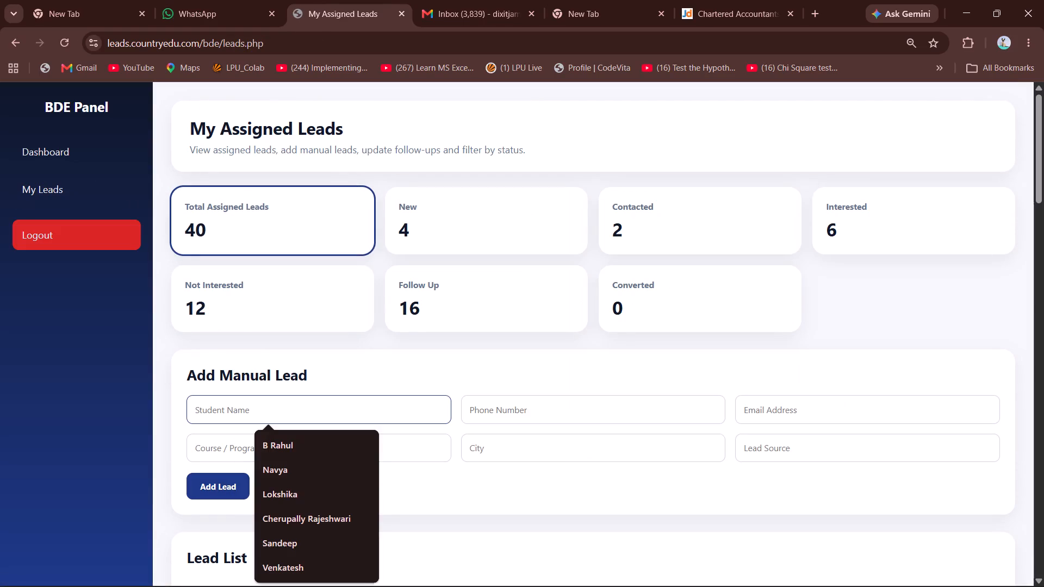
type("Pranati")
key("BackSpace")
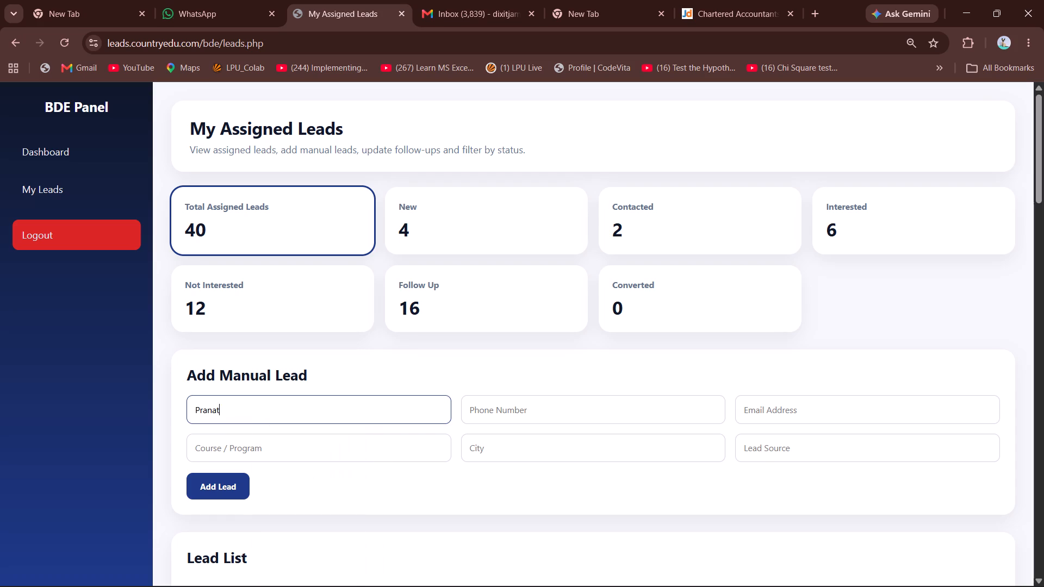
type("hi")
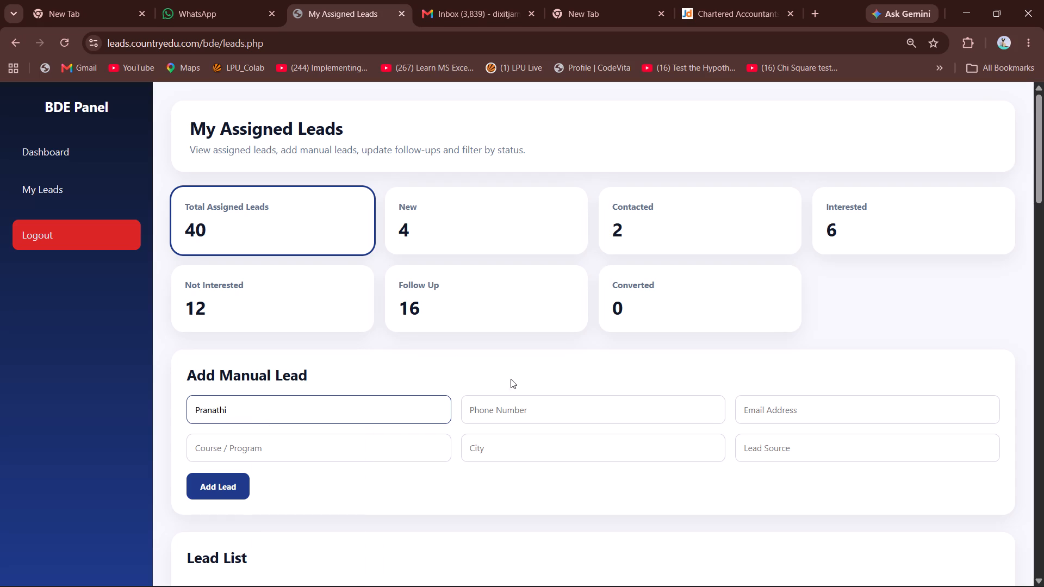
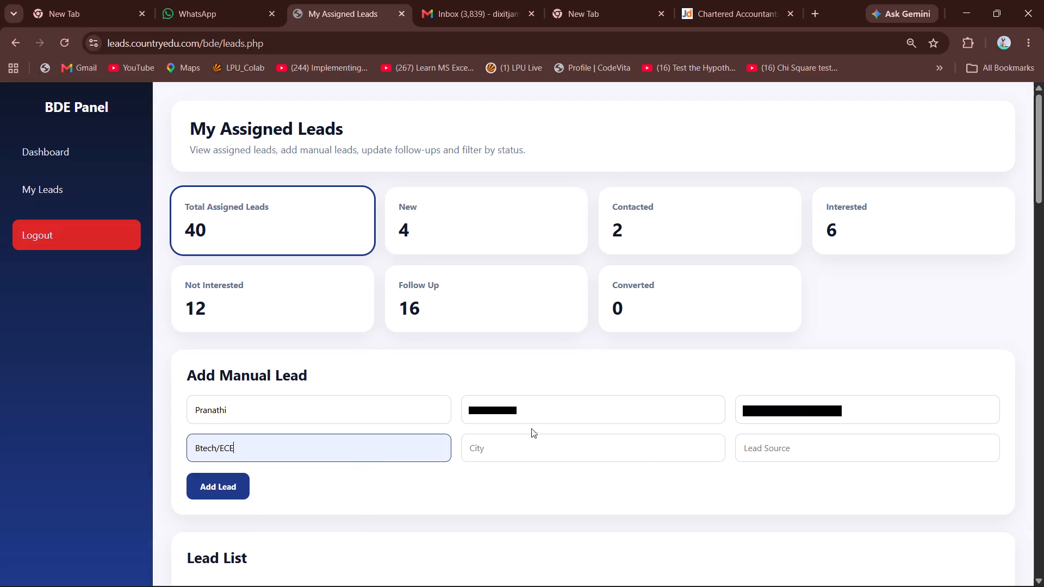
Open the City field for entry in the Add Manual Lead form for Pranathi.
left_click(538, 443)
left_click(539, 453)
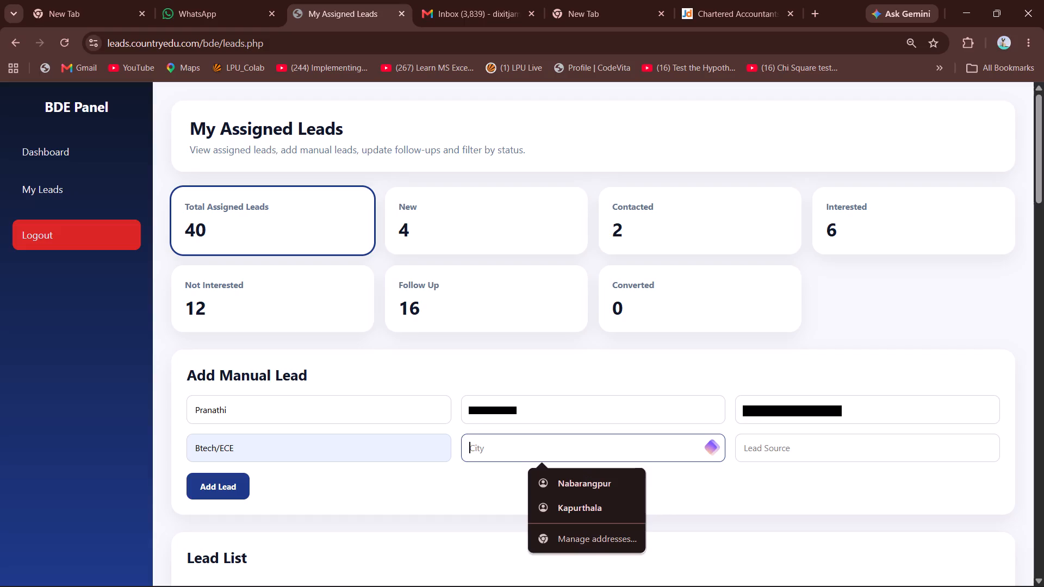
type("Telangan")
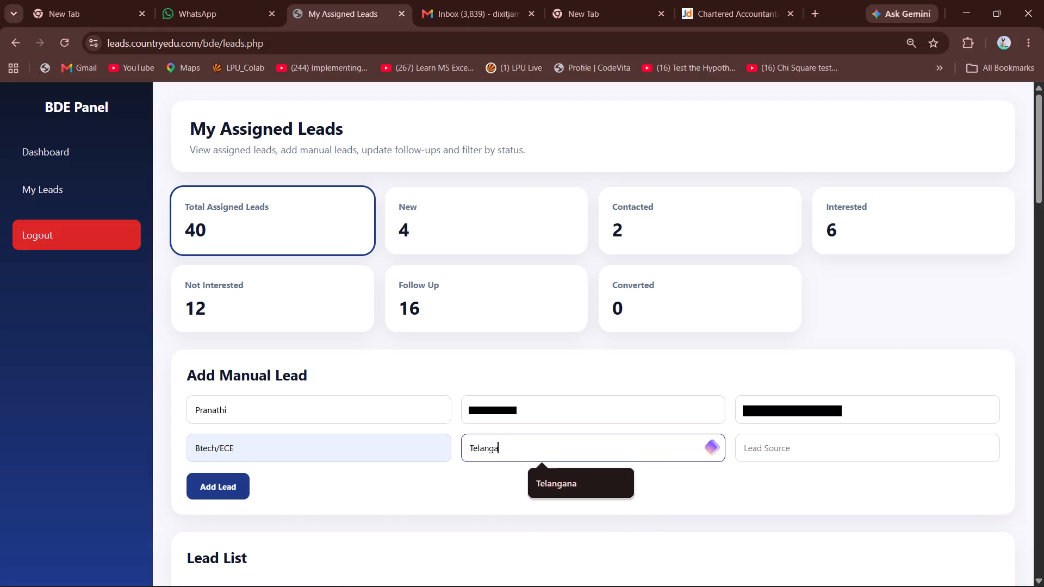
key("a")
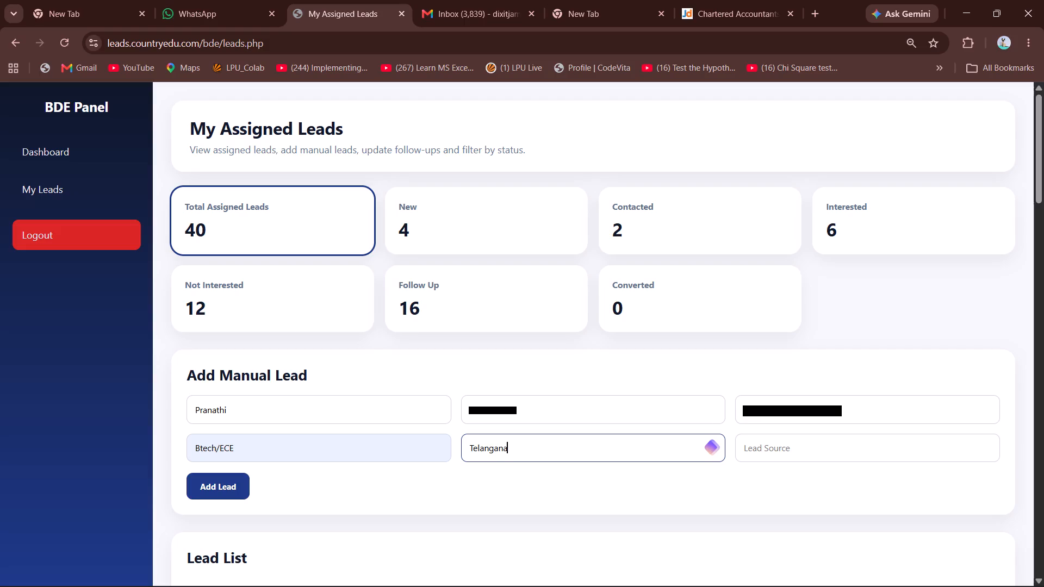
left_click(795, 447)
left_click(846, 482)
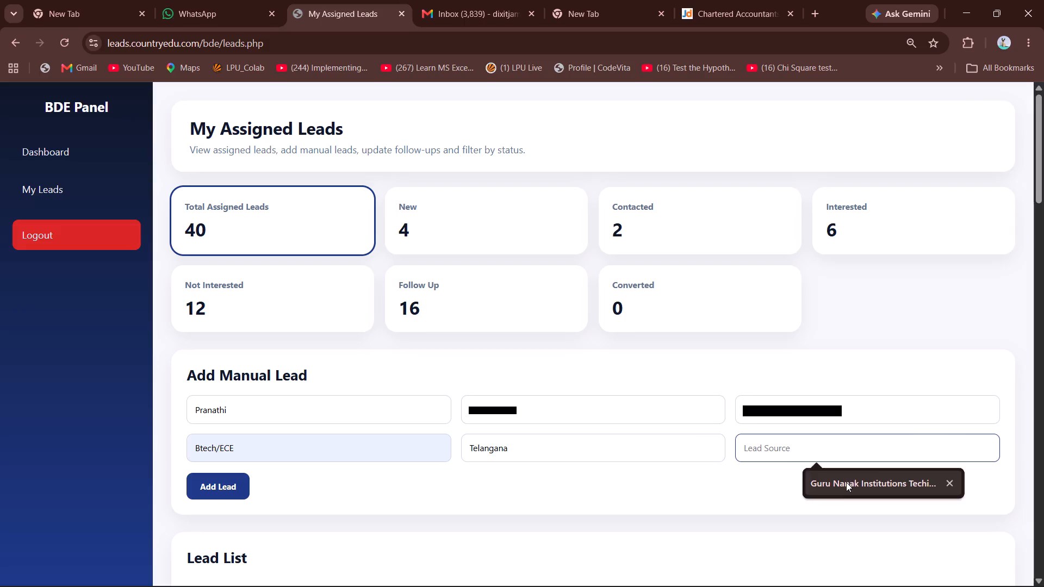
left_click(221, 474)
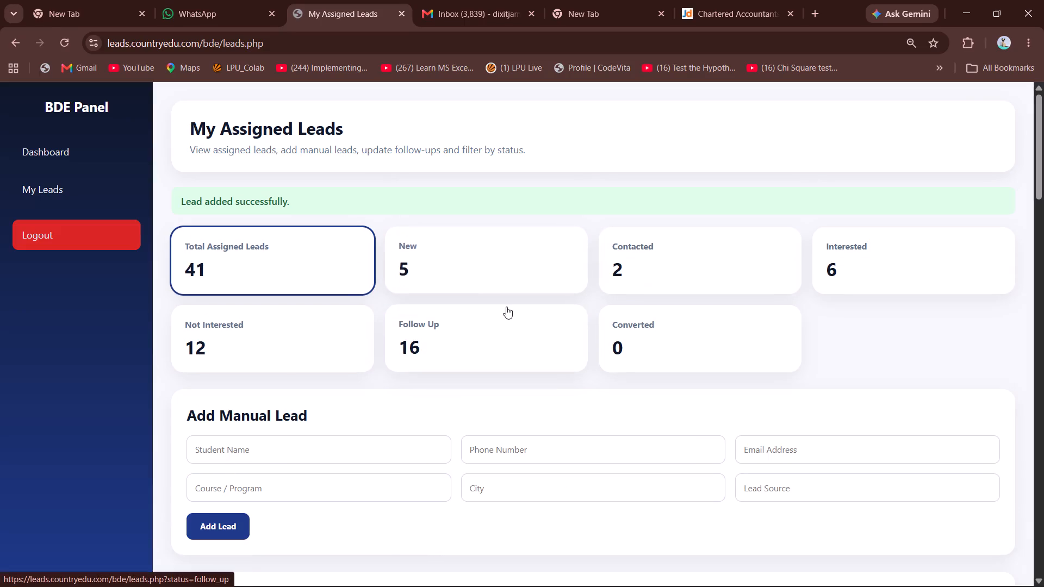
Open the follow-up page for the Pranathi lead and write the remark "She not lifted my call i need to call her tomorrow.".
scroll(506, 307, "down", 3)
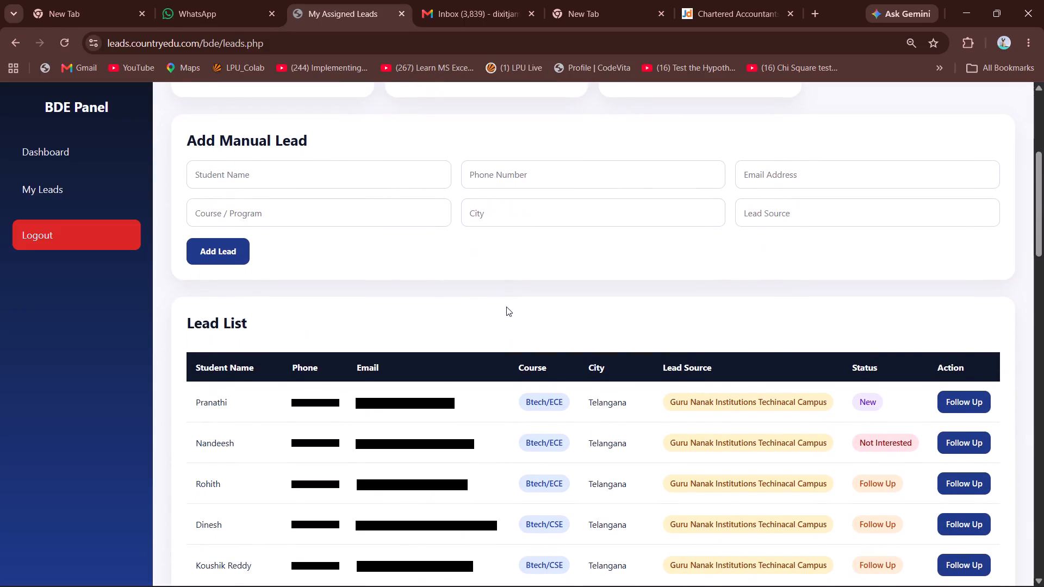
scroll(506, 307, "up", 1)
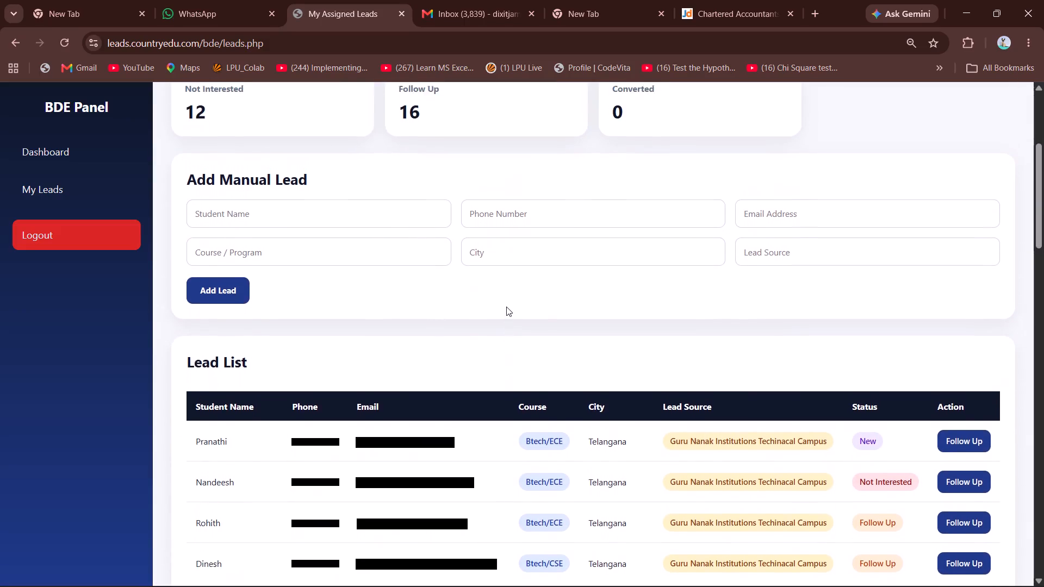
scroll(506, 307, "up", 1)
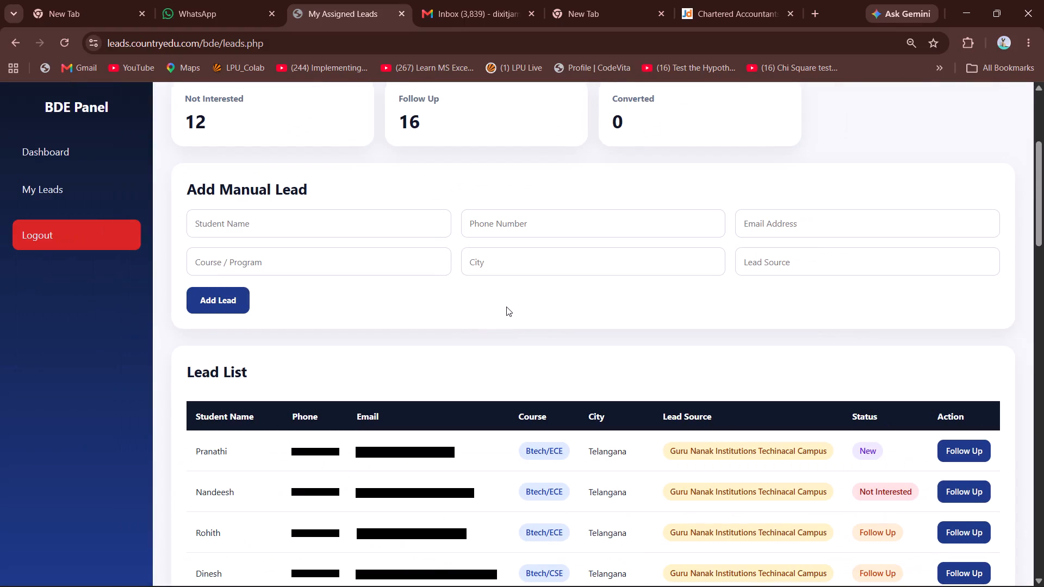
left_click(982, 454)
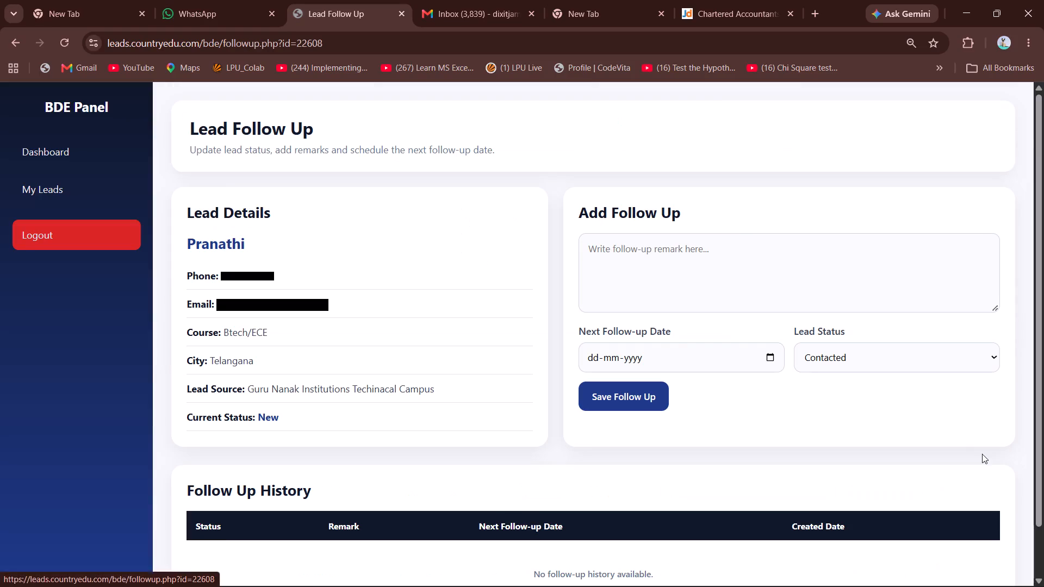
left_click(678, 252)
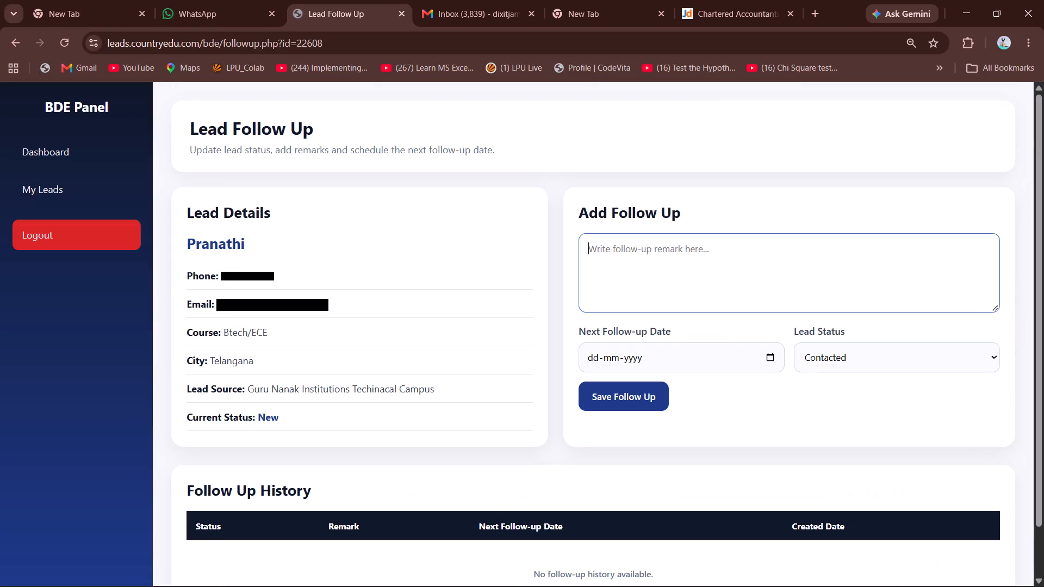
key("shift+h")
key("BackSpace")
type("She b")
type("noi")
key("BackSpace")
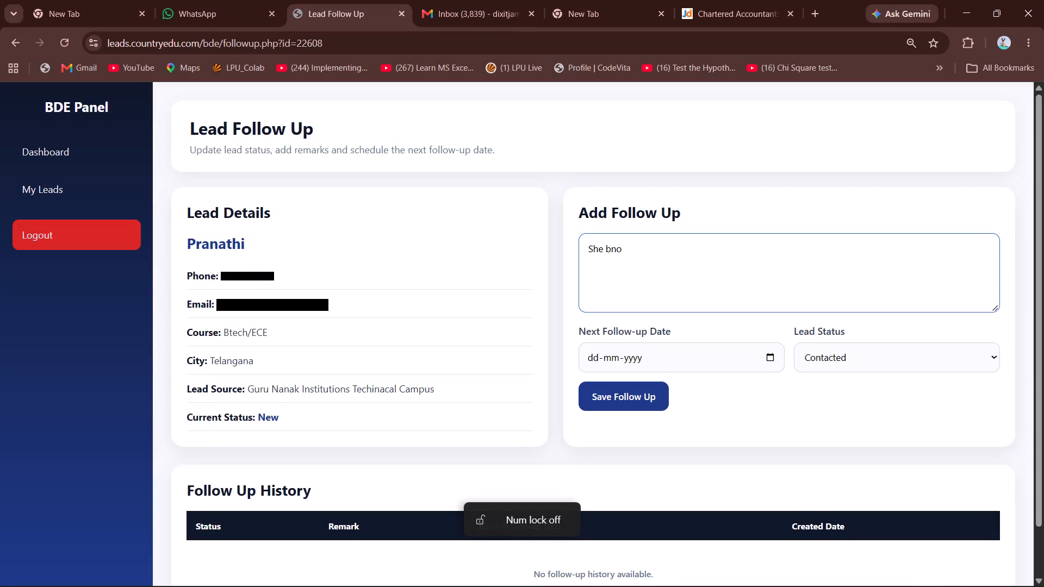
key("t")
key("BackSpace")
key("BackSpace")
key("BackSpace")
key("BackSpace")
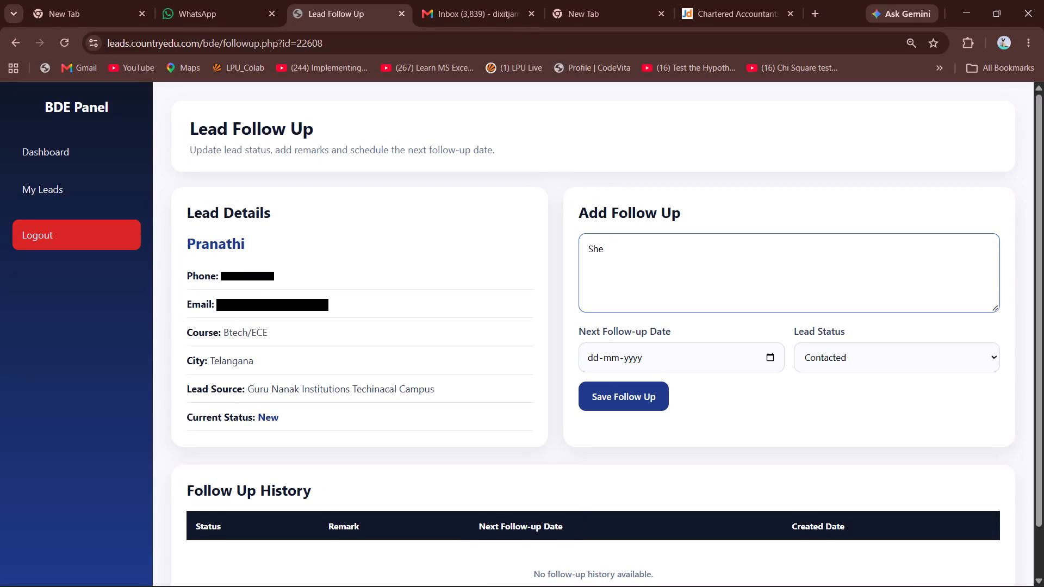
left_click(678, 252)
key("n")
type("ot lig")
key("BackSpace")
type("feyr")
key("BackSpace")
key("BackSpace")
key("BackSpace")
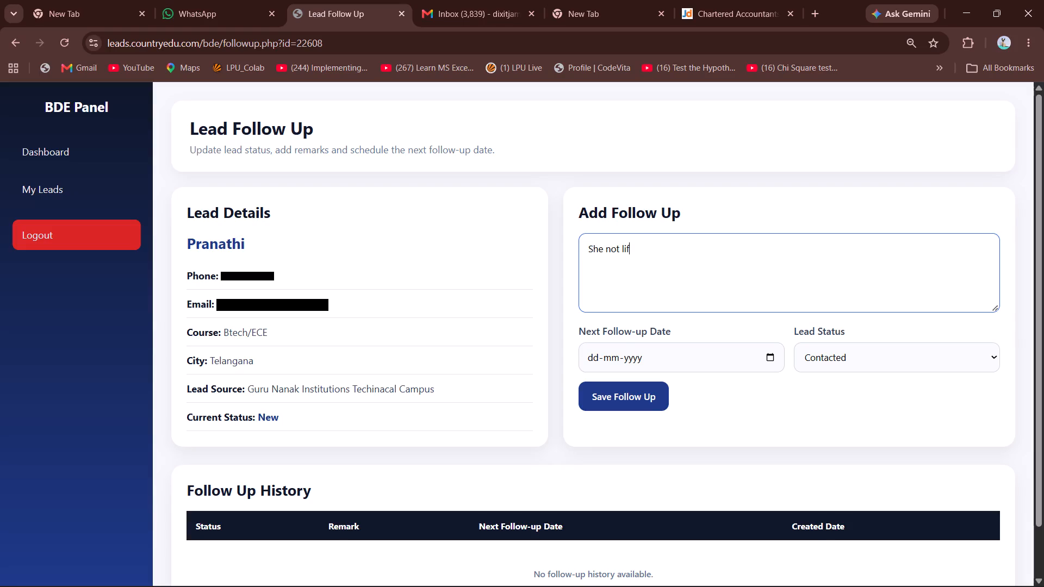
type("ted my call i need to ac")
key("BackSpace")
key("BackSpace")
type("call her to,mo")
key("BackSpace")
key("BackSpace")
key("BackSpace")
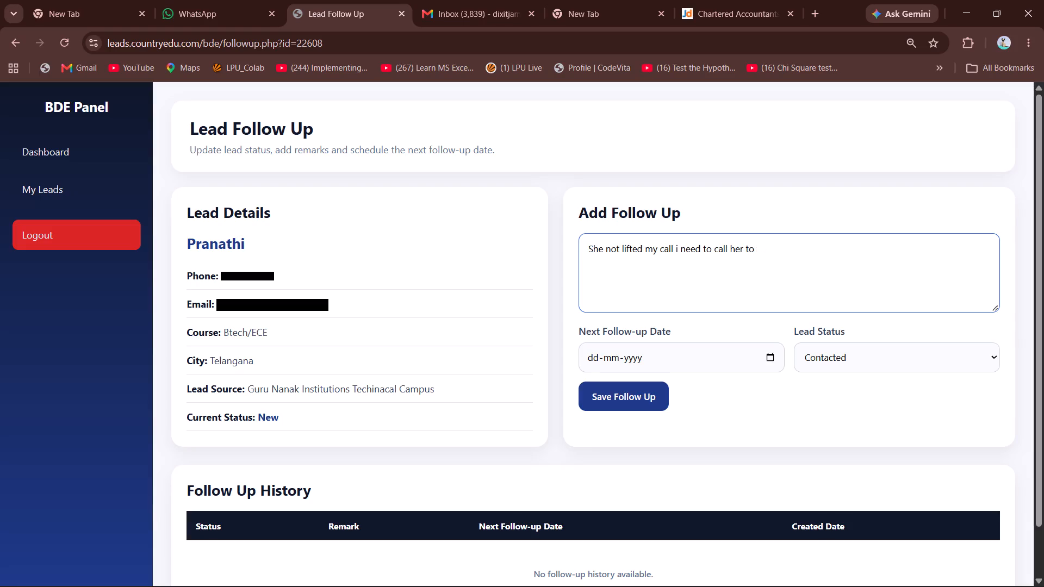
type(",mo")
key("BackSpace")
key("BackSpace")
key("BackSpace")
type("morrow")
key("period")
Set the next follow-up date to 03-11-2026 and the lead status to Follow Up Again, and save the follow-up.
left_click(762, 358)
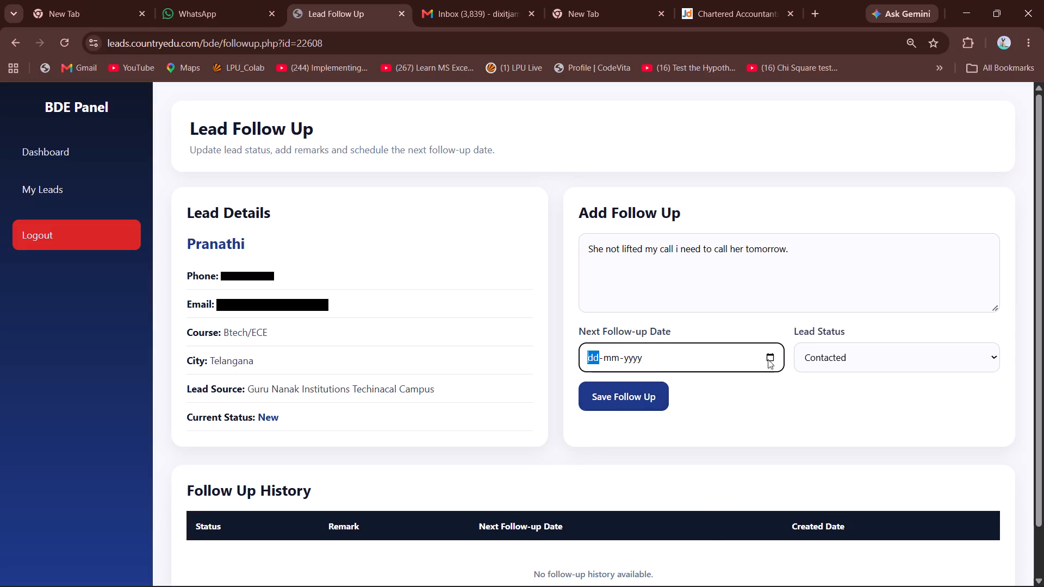
left_click(770, 359)
left_click(629, 426)
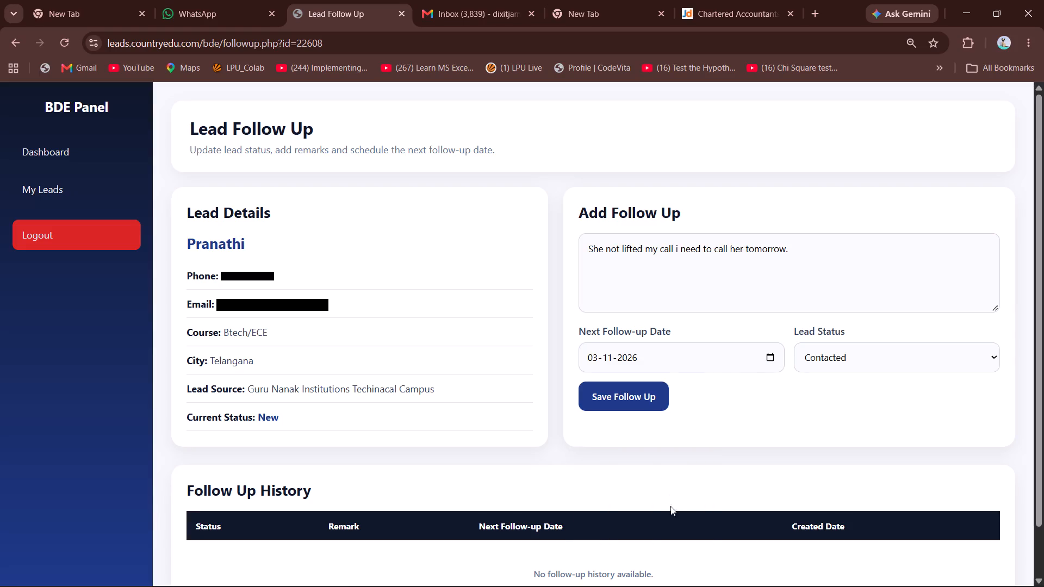
left_click(872, 372)
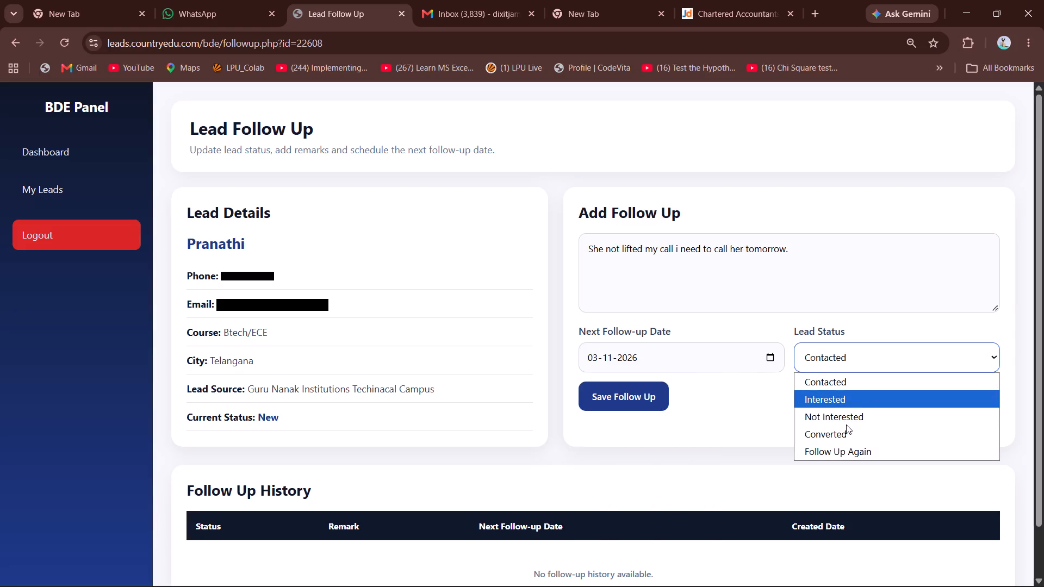
left_click(839, 451)
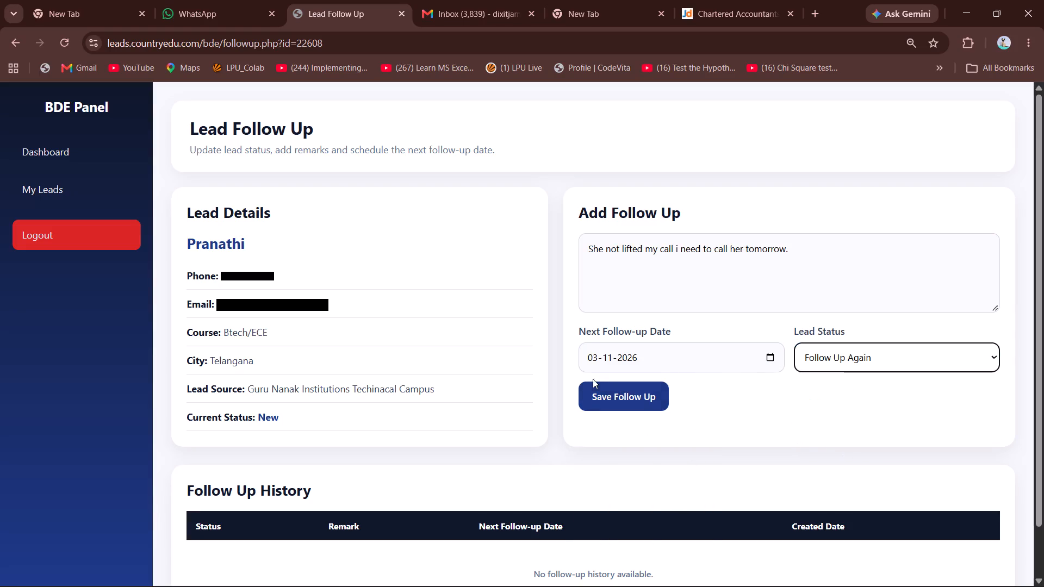
left_click(611, 392)
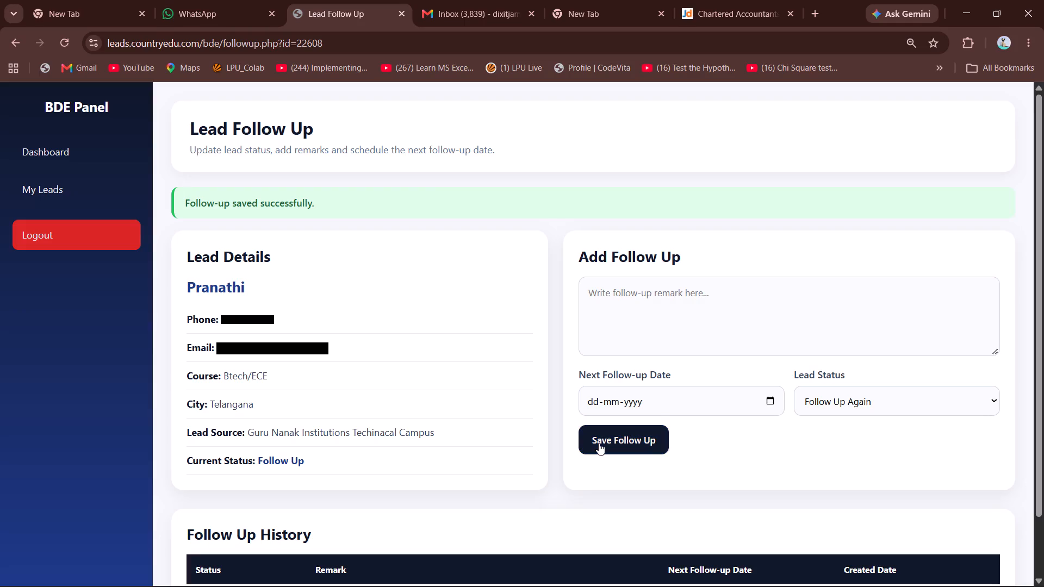
Return to the assigned leads page and enter the student name Preetham in the Add Manual Lead form.
scroll(383, 377, "down", 4)
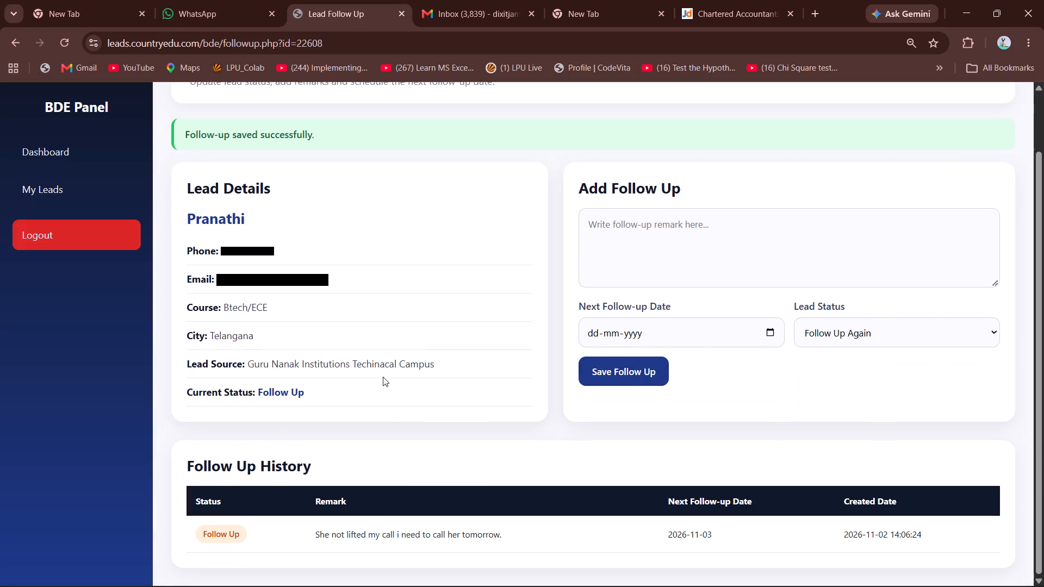
scroll(501, 283, "up", 3)
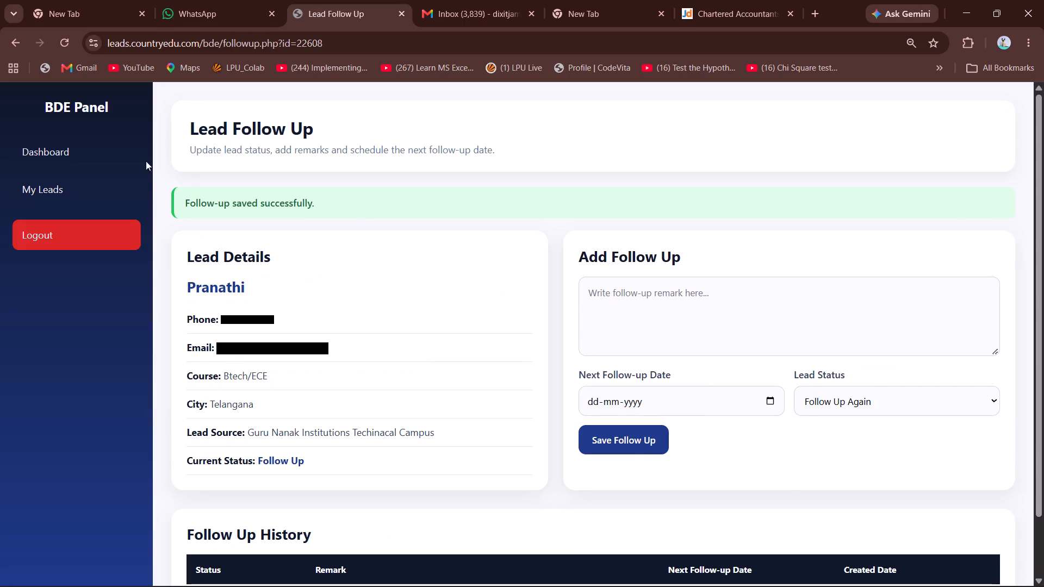
scroll(448, 321, "down", 3)
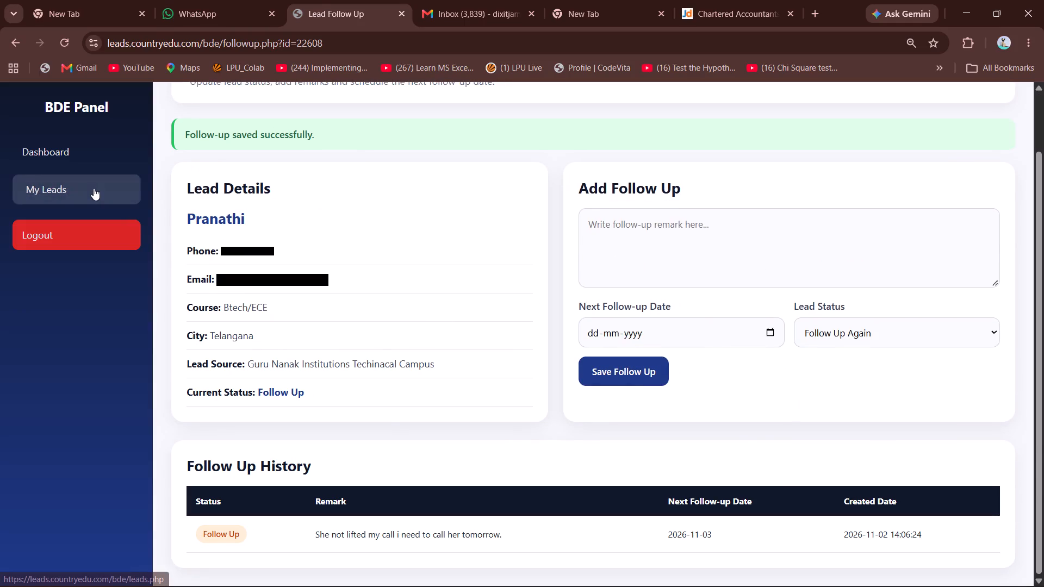
left_click(94, 188)
left_click(219, 417)
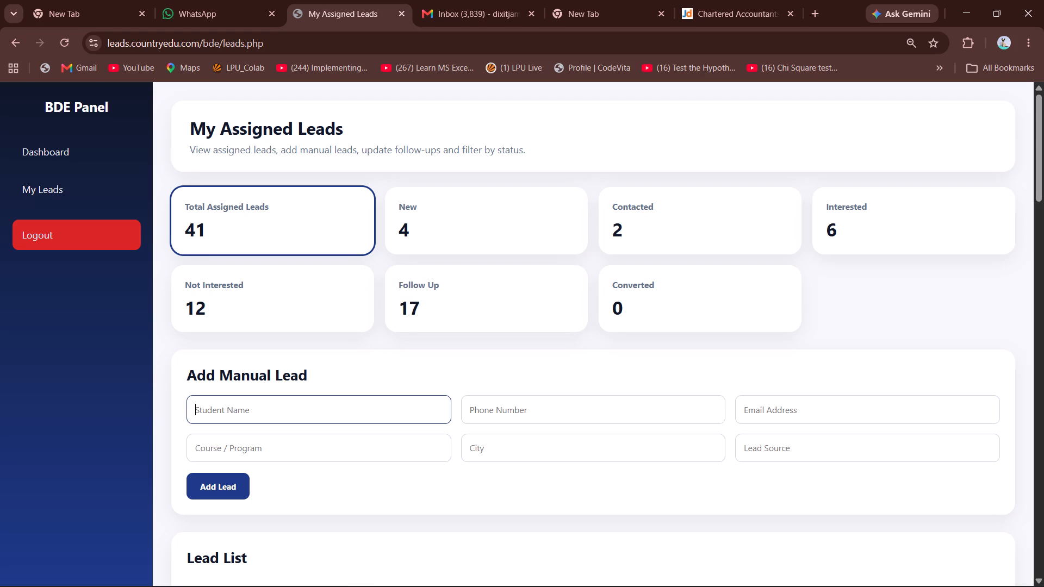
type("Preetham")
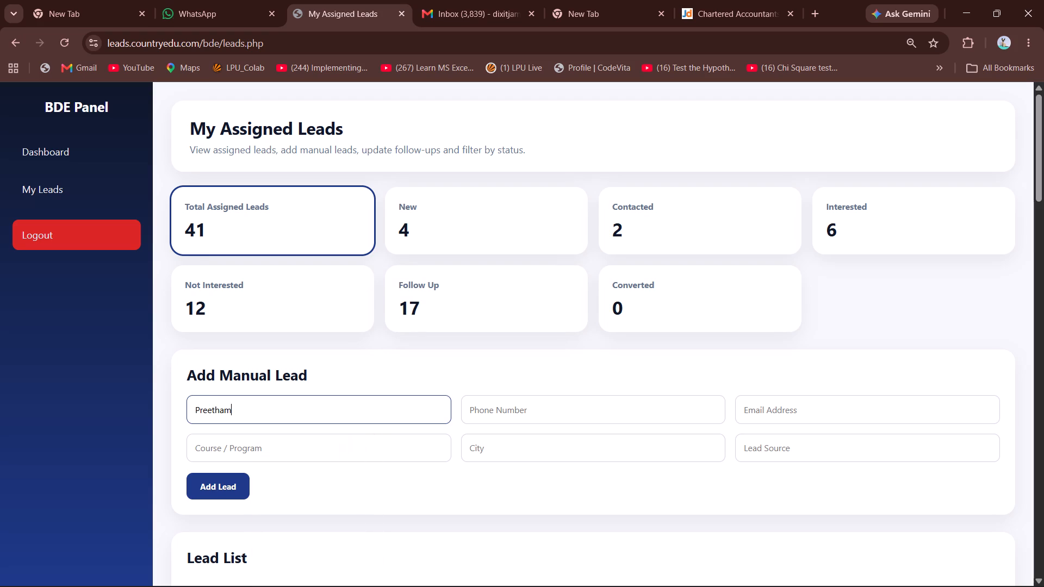
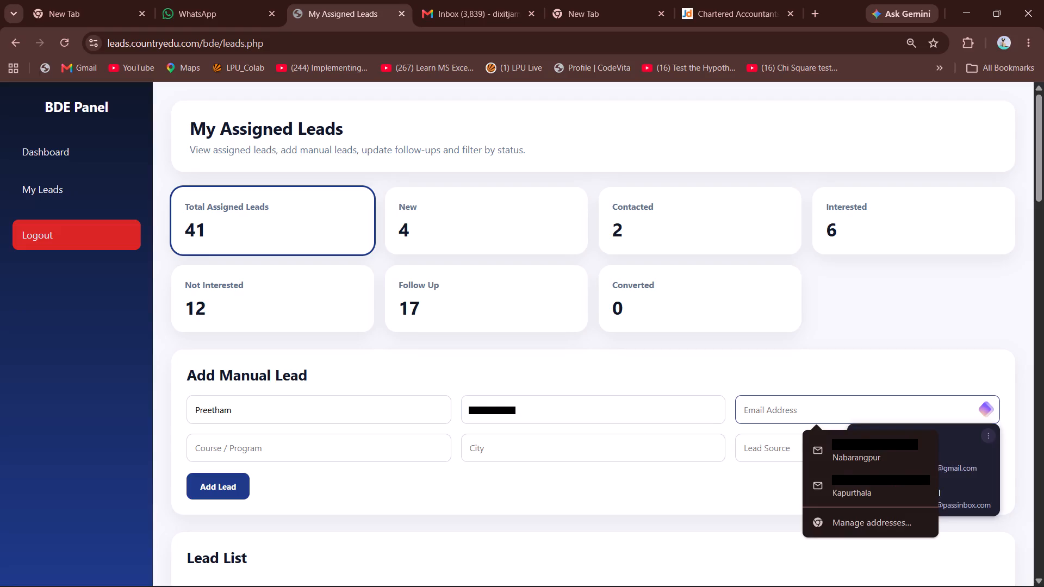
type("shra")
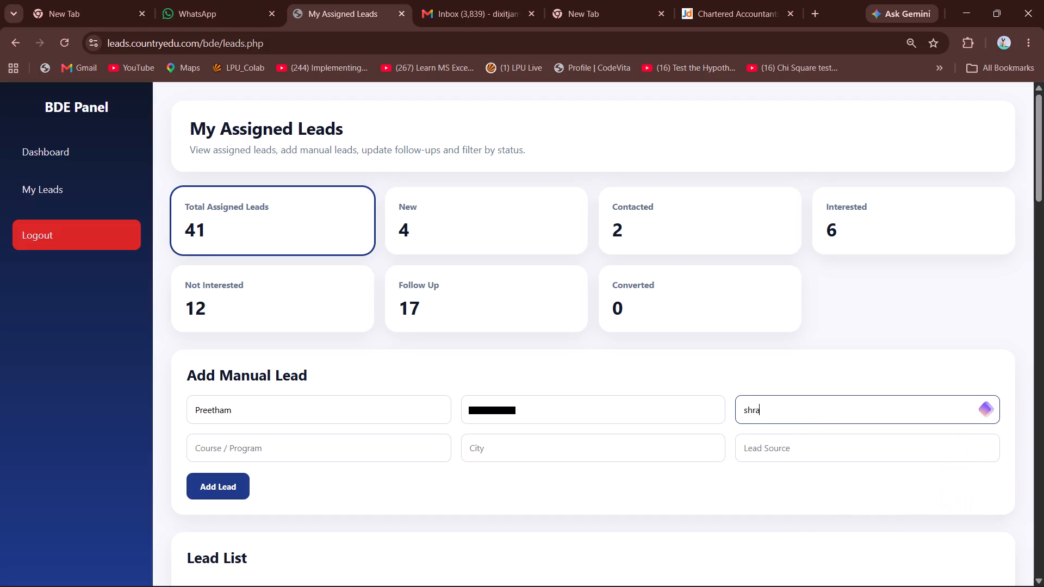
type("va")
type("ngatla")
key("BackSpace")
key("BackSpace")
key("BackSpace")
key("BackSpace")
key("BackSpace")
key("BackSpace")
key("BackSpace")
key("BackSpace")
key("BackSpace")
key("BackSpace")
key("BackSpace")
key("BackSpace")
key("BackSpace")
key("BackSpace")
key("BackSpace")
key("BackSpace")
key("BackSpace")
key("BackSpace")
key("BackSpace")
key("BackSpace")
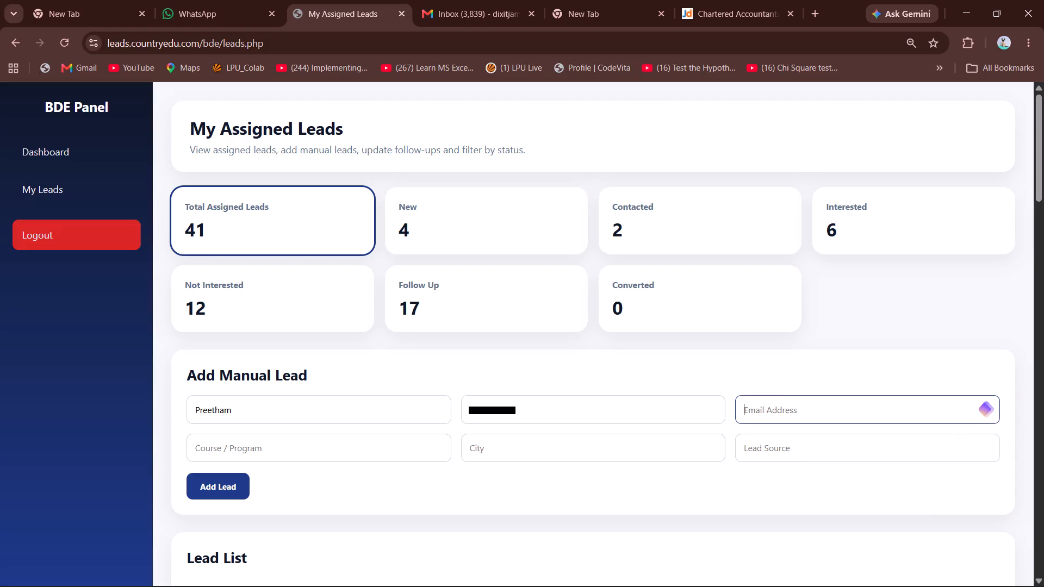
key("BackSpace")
Enter the student's email address for the Preetham lead in the Add Manual Lead form.
left_click(773, 421)
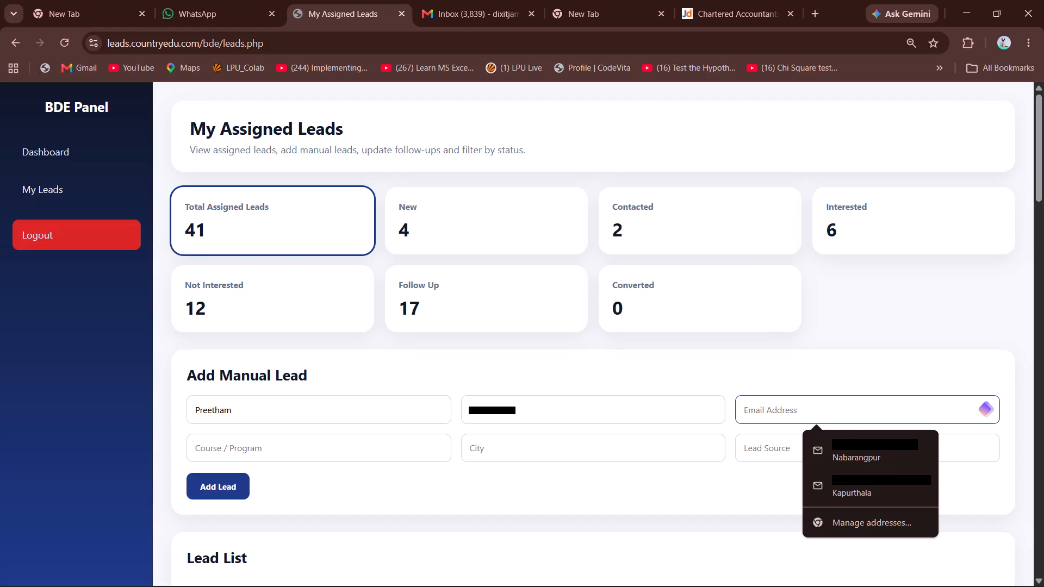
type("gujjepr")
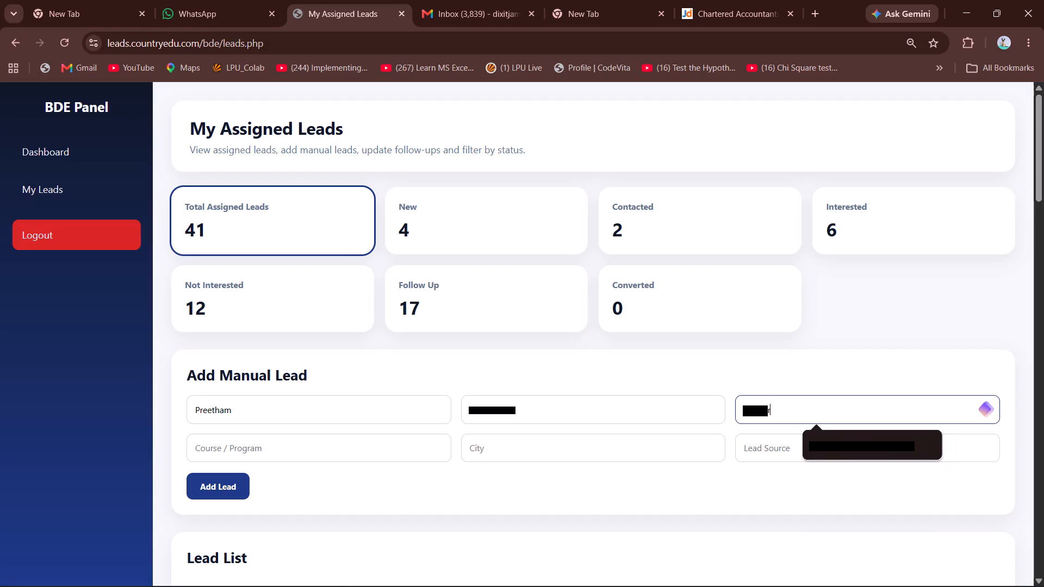
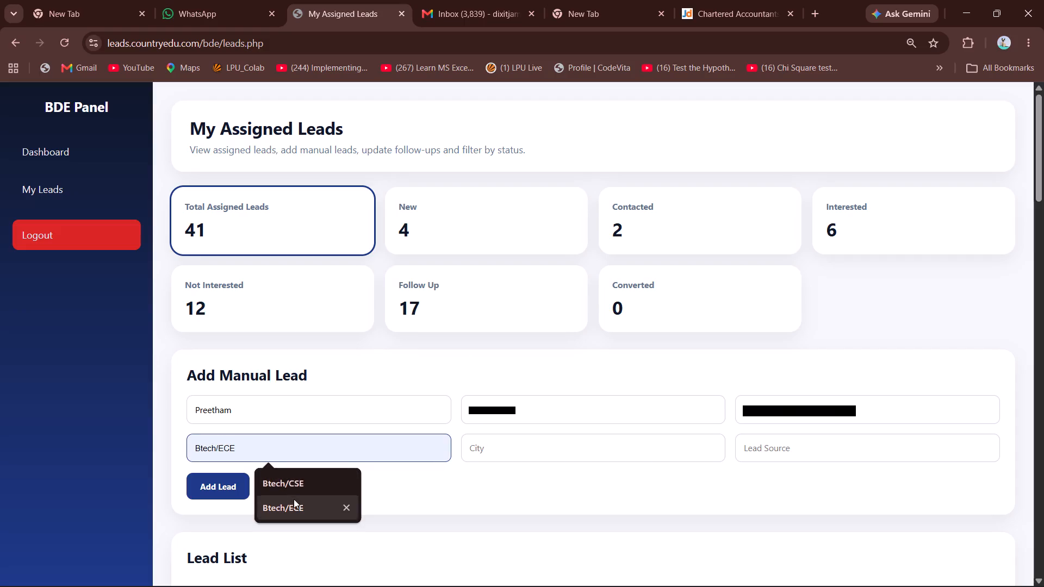
left_click(489, 457)
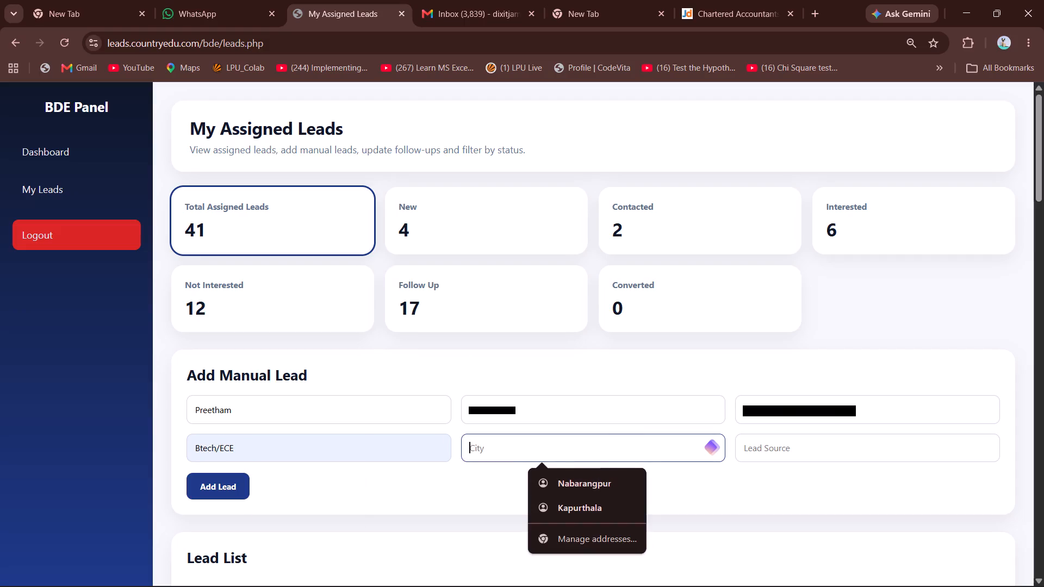
type("Teln")
key("BackSpace")
type("an")
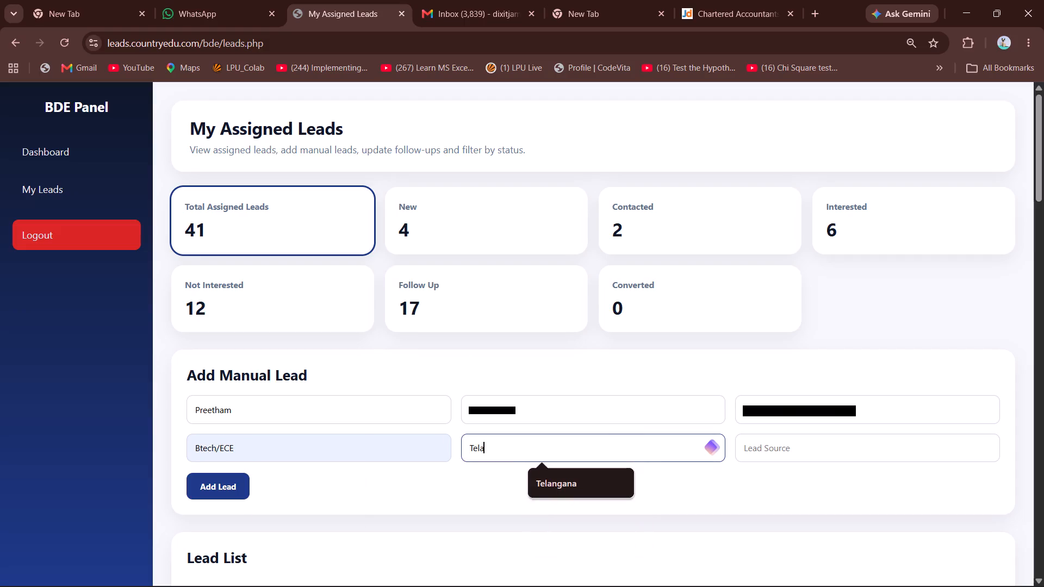
left_click(569, 488)
left_click(798, 439)
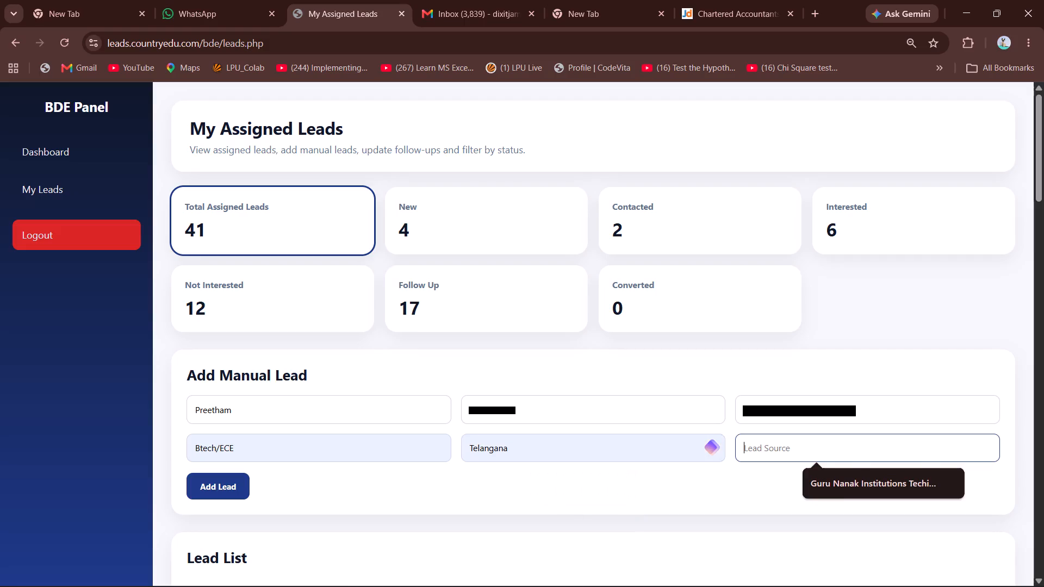
left_click(844, 486)
scroll(592, 448, "down", 1)
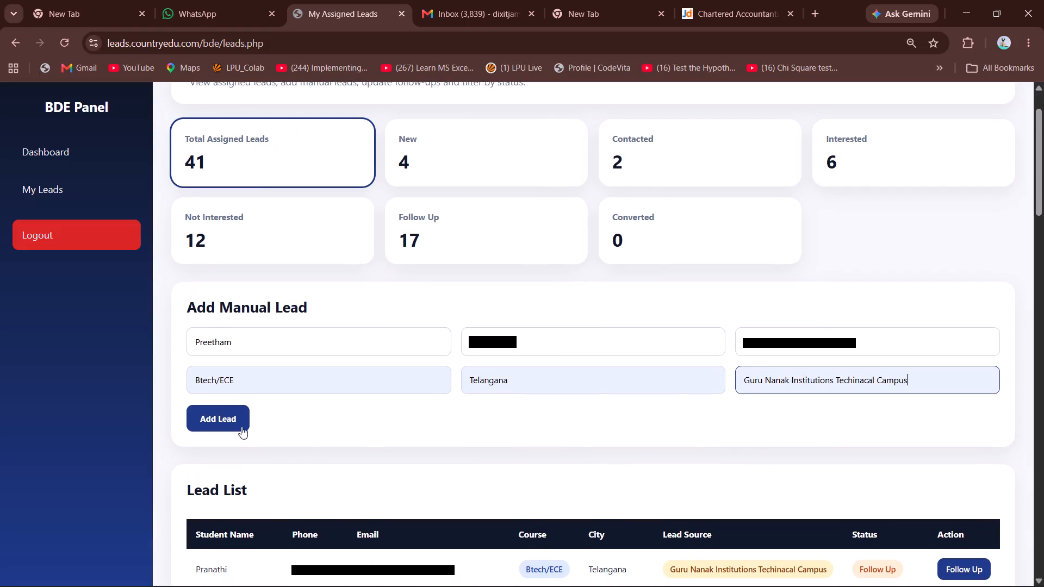
left_click(231, 418)
Open the follow-up form for the Preetham lead and begin its follow-up remark.
scroll(197, 282, "down", 2)
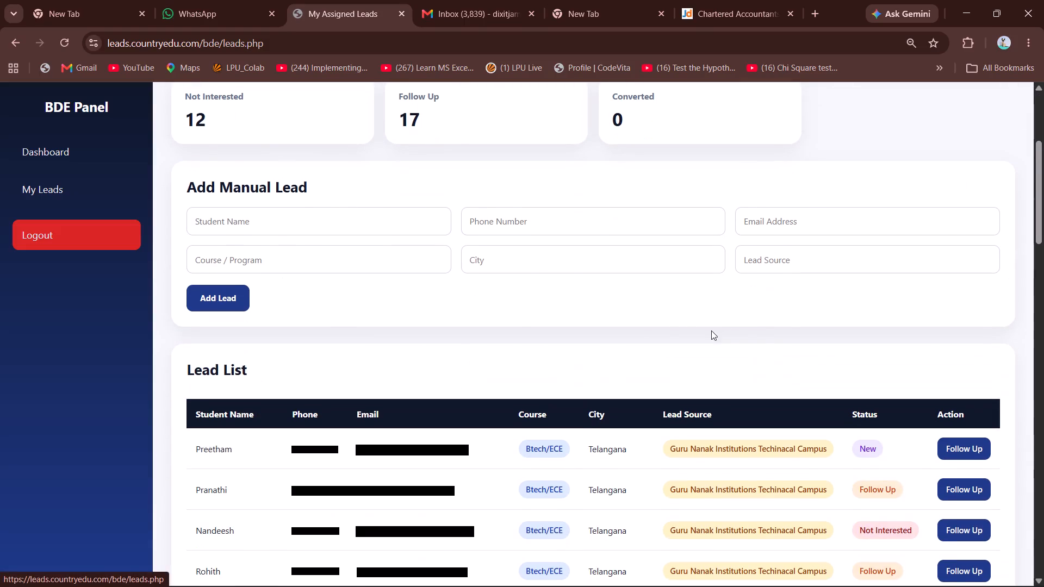
left_click(981, 447)
left_click(734, 252)
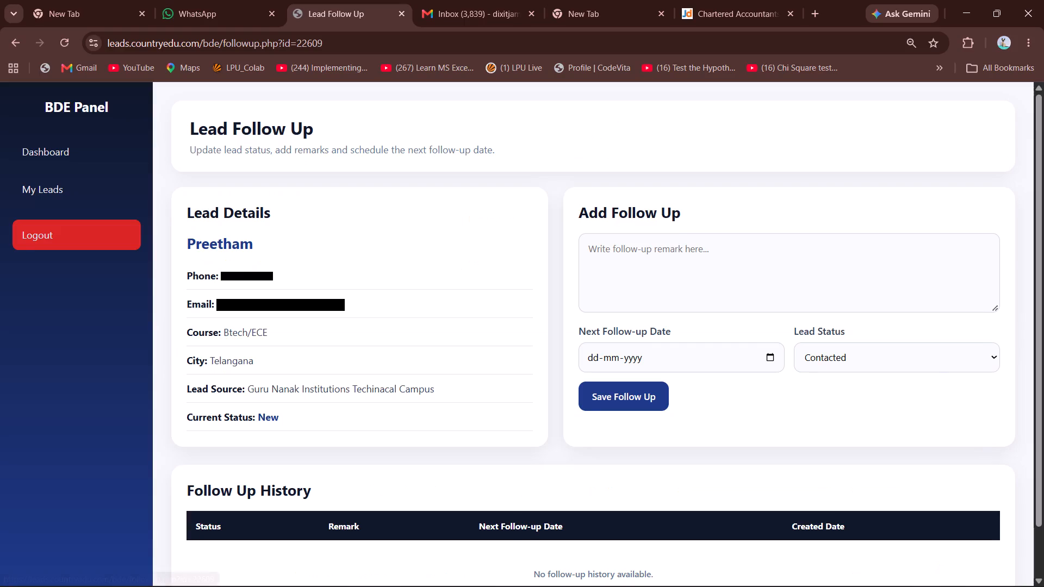
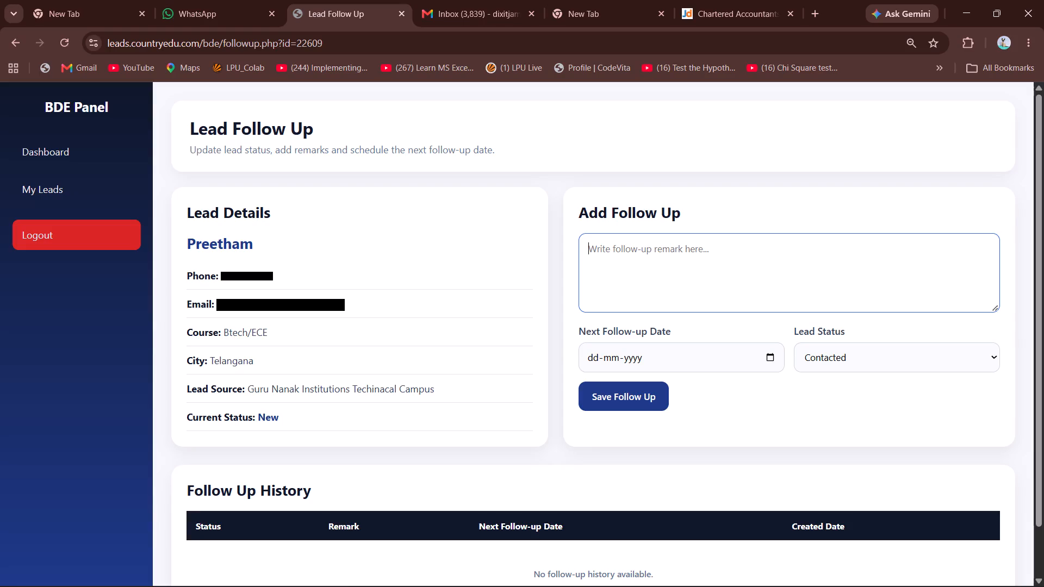
Write the follow-up remark "He is not lifting my call i need call him tomorrow" for the Preetham lead.
left_click(716, 251)
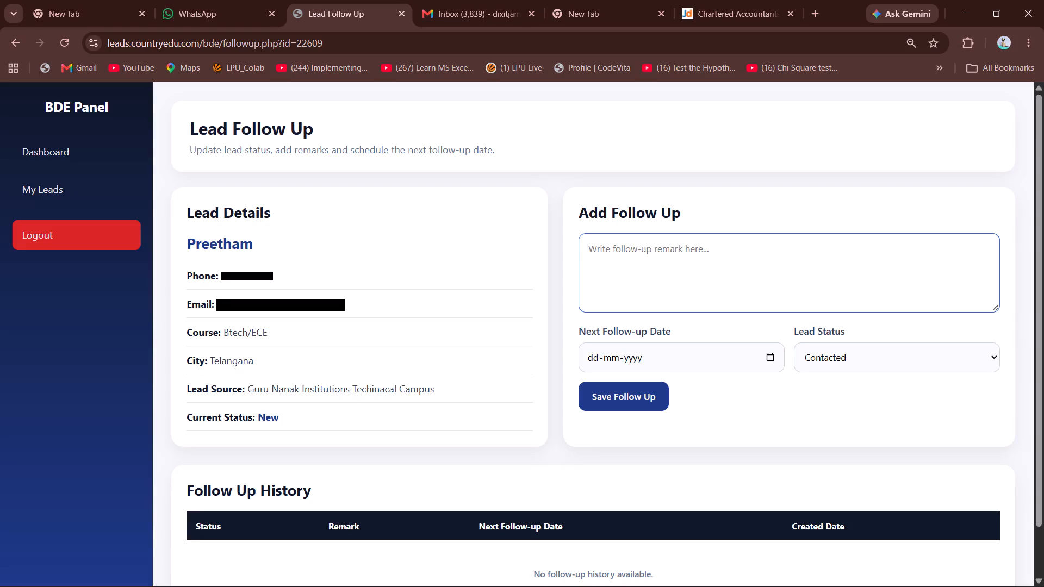
left_click(693, 250)
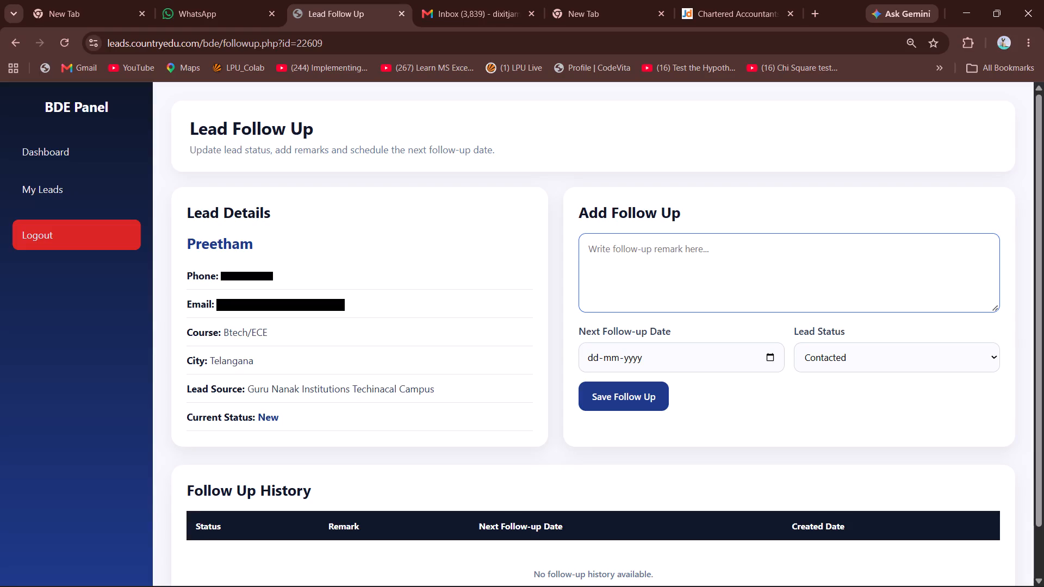
left_click(685, 255)
type("He is not lig")
key("BackSpace")
type("fting my call i need call him tomotrroe")
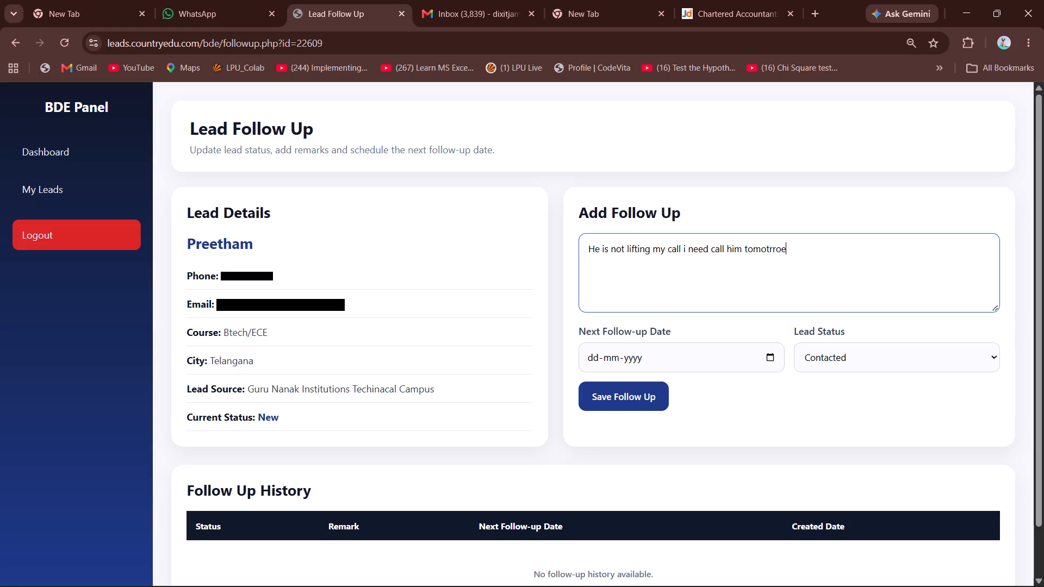
key("BackSpace")
key("BackSpace")
key("BackSpace")
key("BackSpace")
key("BackSpace")
type("rrow")
Set the next follow-up date to 03-11-2026 and the lead status to Follow Up Again, and save the follow-up.
left_click(763, 351)
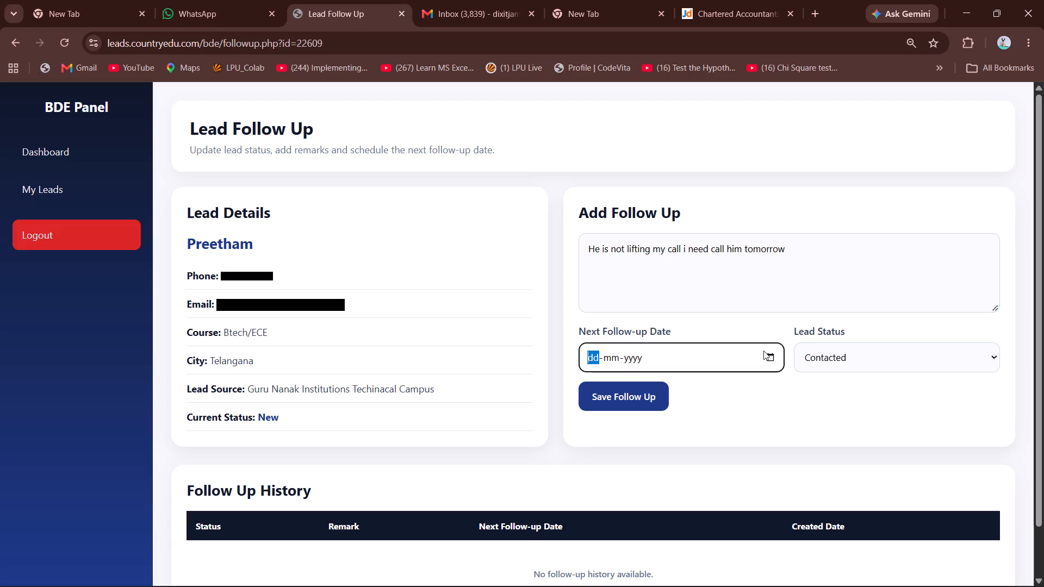
left_click(775, 360)
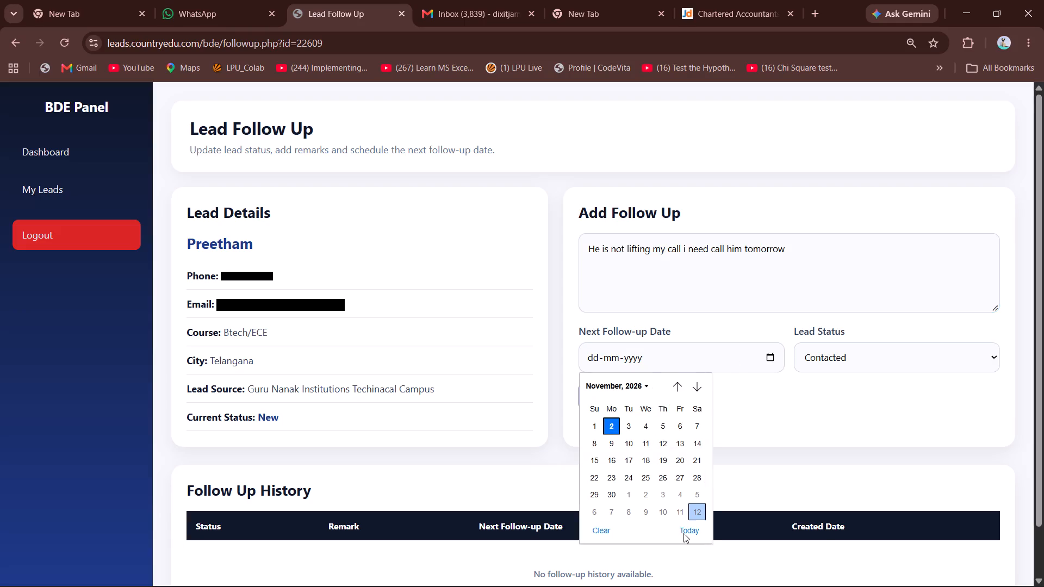
left_click(623, 428)
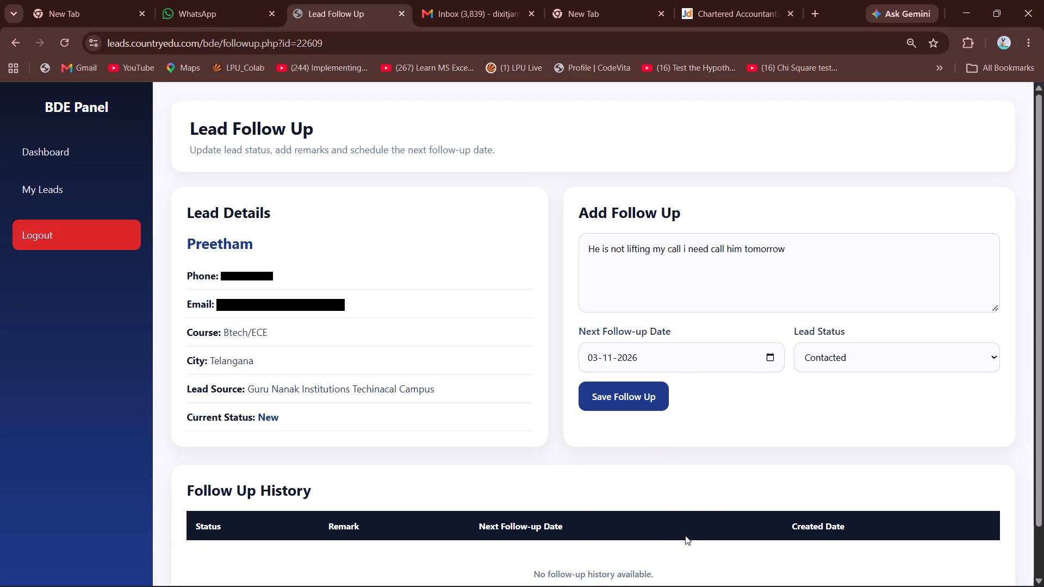
left_click(876, 355)
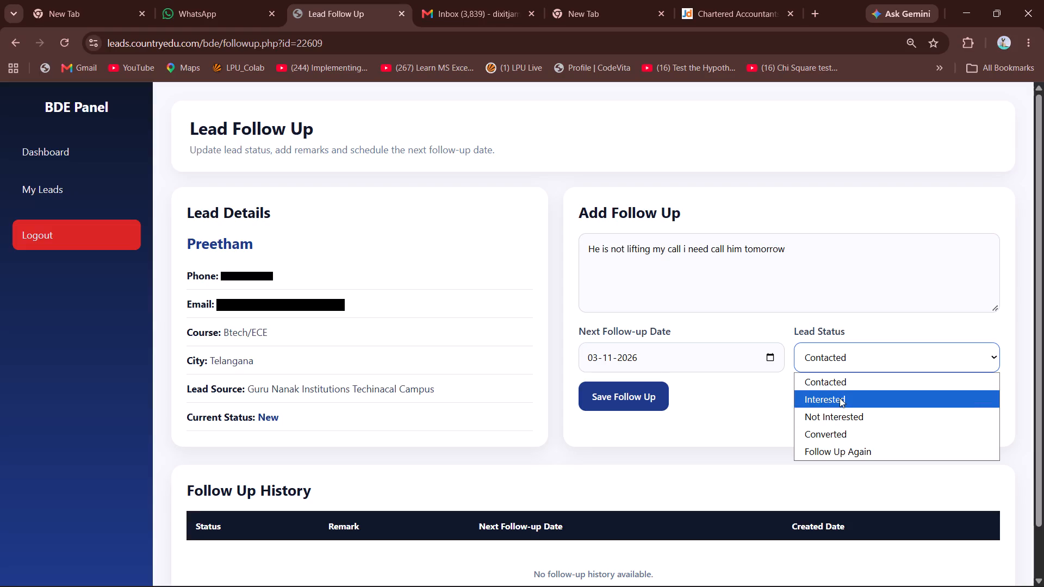
left_click(818, 447)
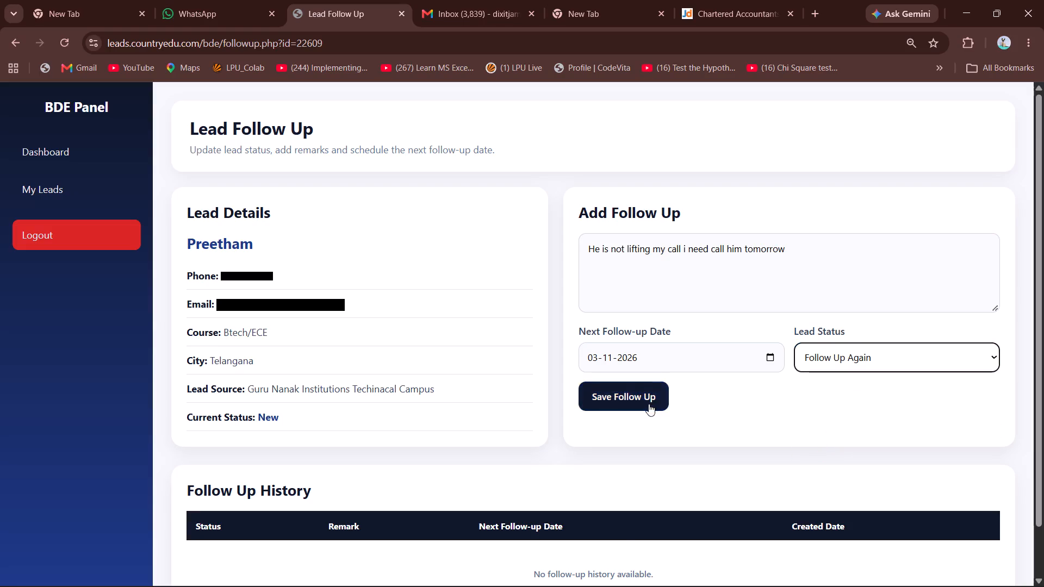
left_click(648, 404)
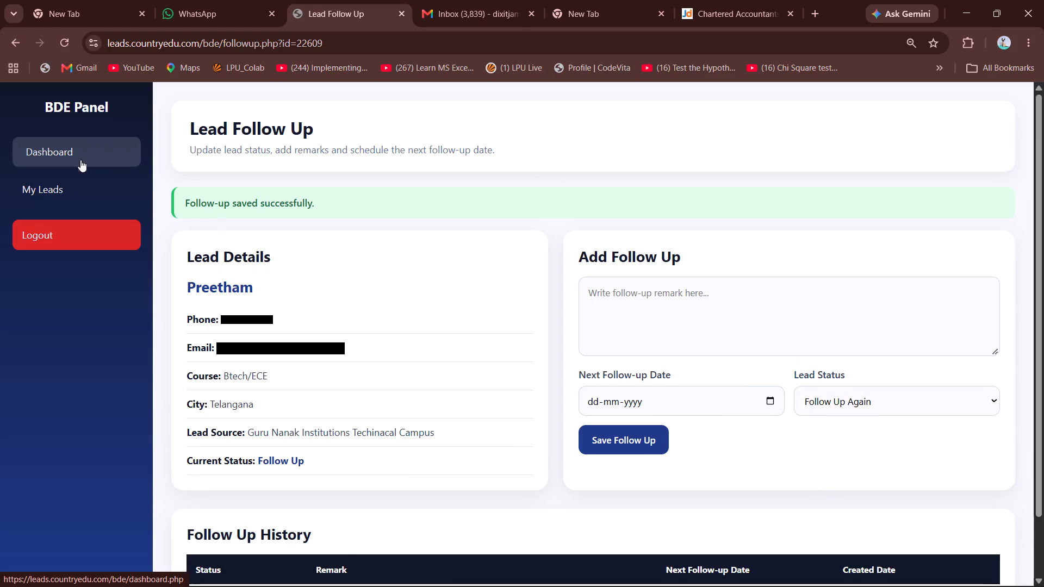
Return to the assigned leads page and start a new manual lead with the student name Shravan.
left_click(70, 184)
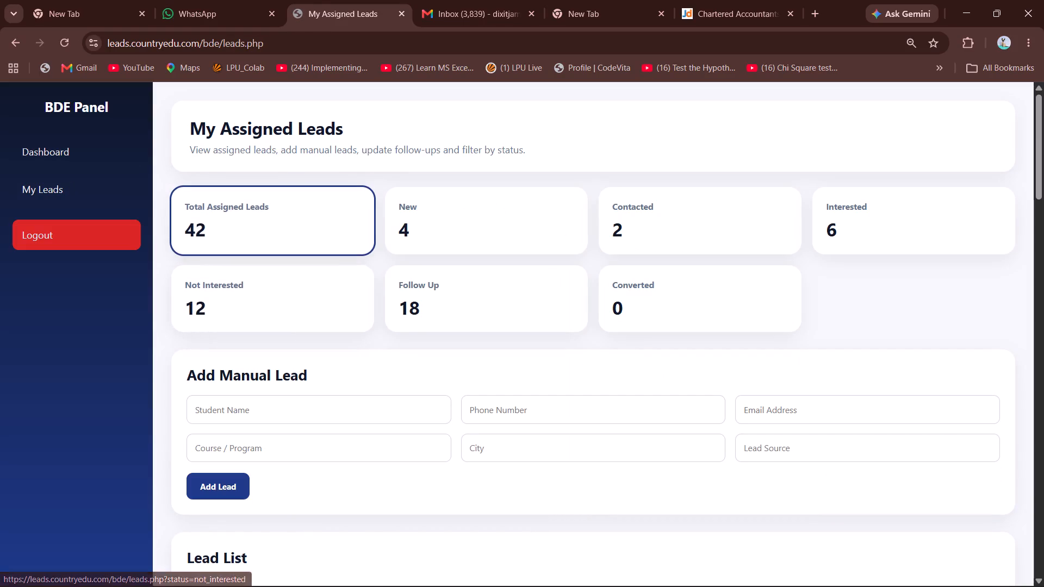
left_click(366, 396)
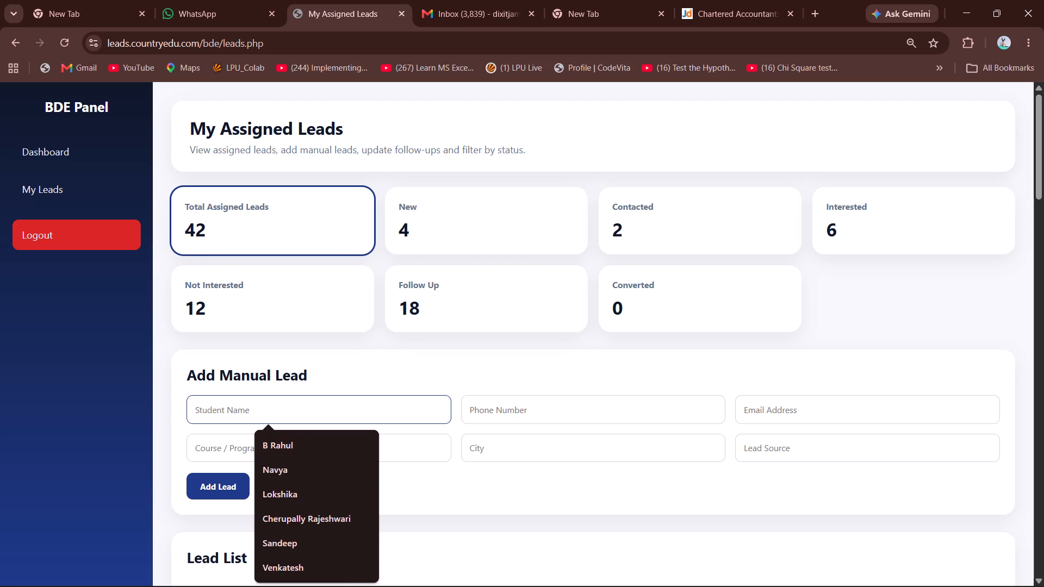
type("Sh")
type("ravan")
Begin the new lead's contact details by entering "shravan" in the phone number field.
left_click(598, 415)
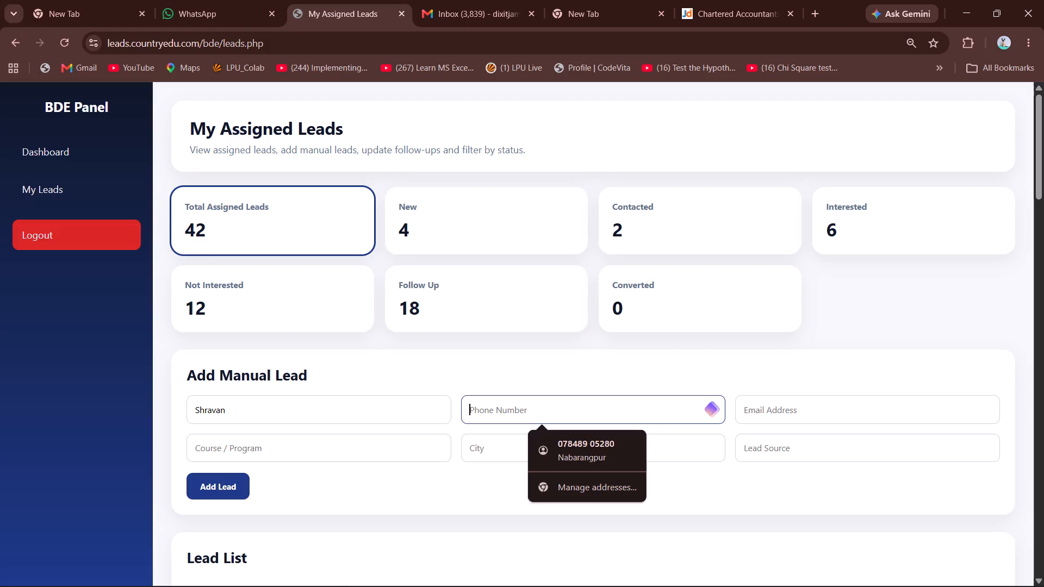
type("ssh")
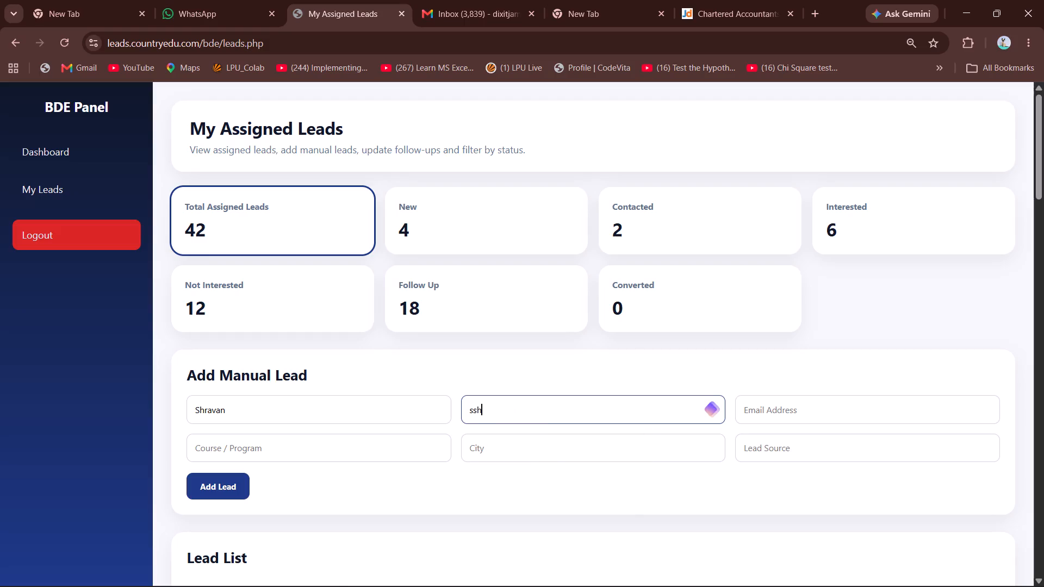
key("BackSpace")
key("BackSpace")
key("BackSpace")
type("shravan")
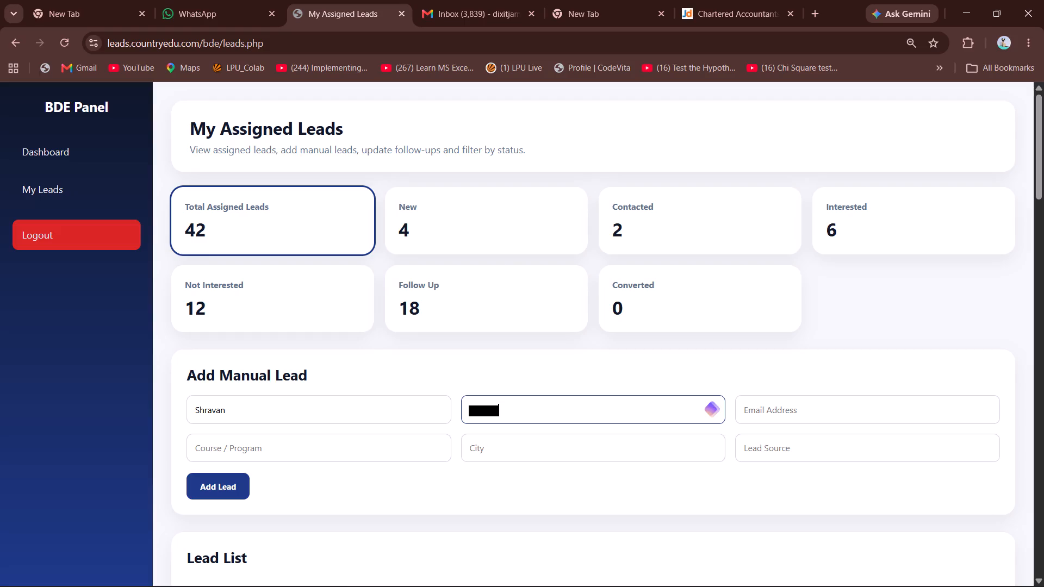
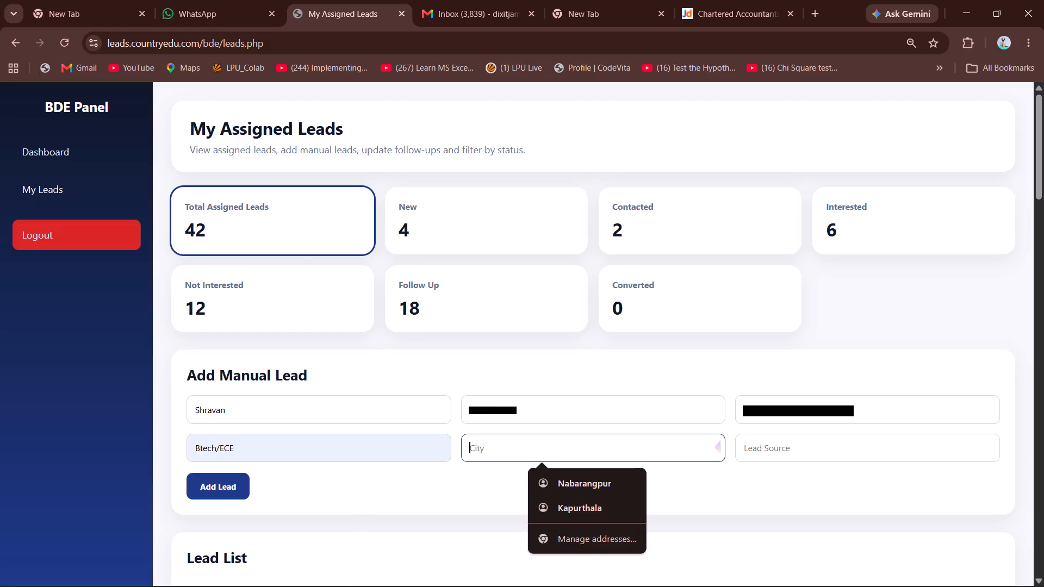
left_click(509, 463)
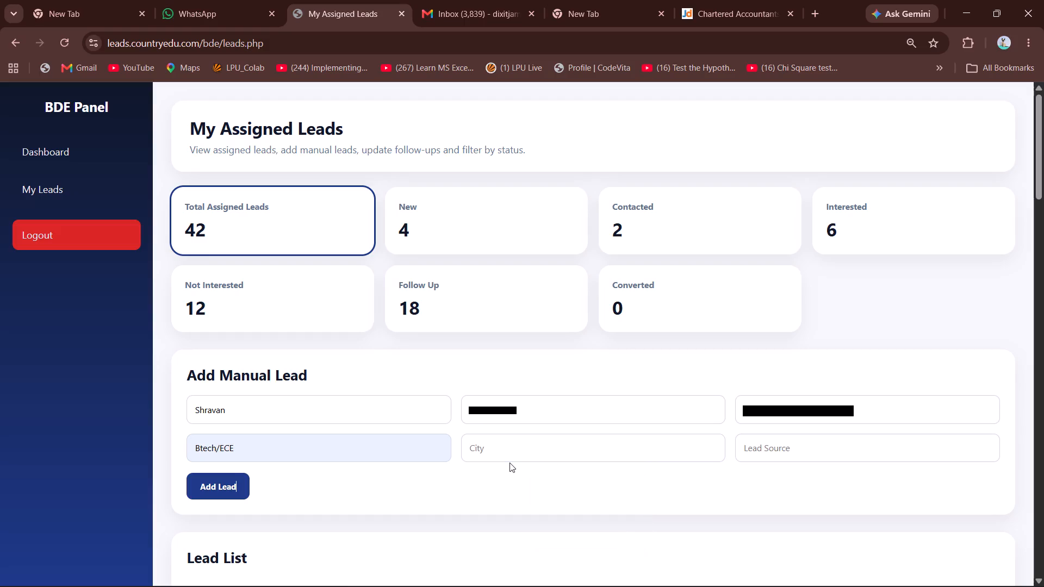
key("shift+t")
left_click(508, 461)
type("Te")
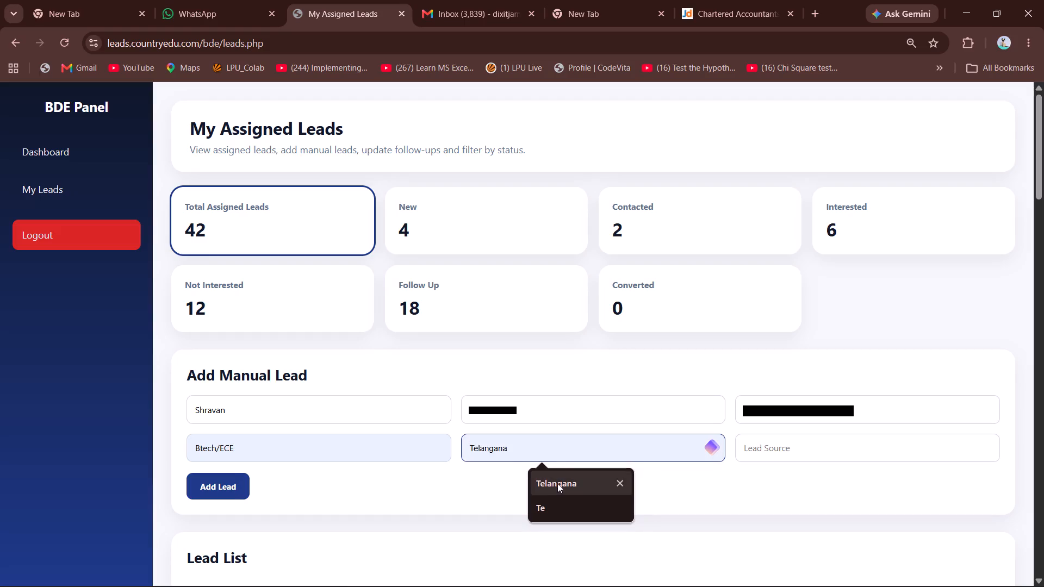
left_click(564, 486)
left_click(762, 458)
left_click(860, 478)
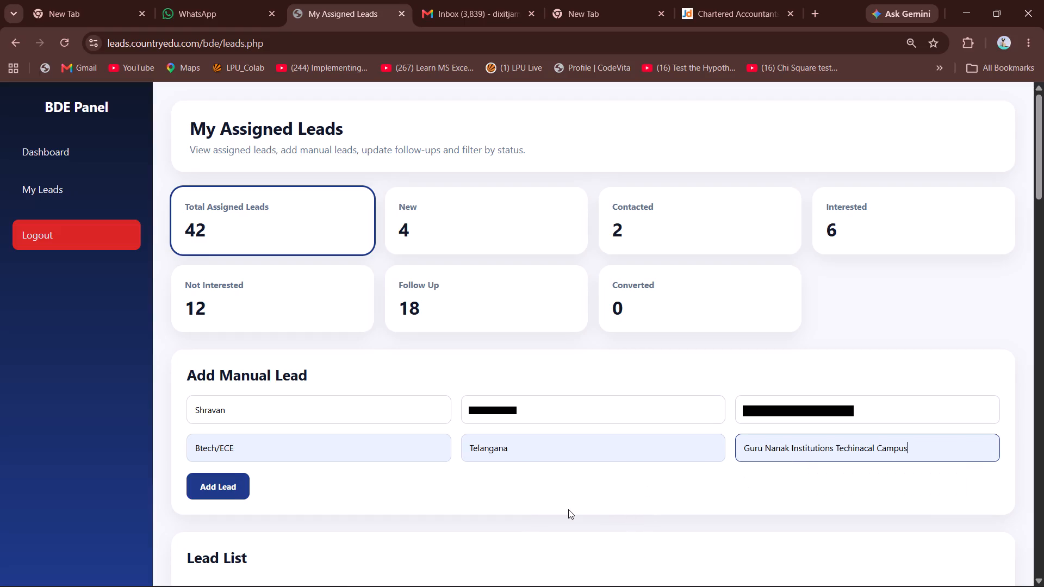
left_click(232, 489)
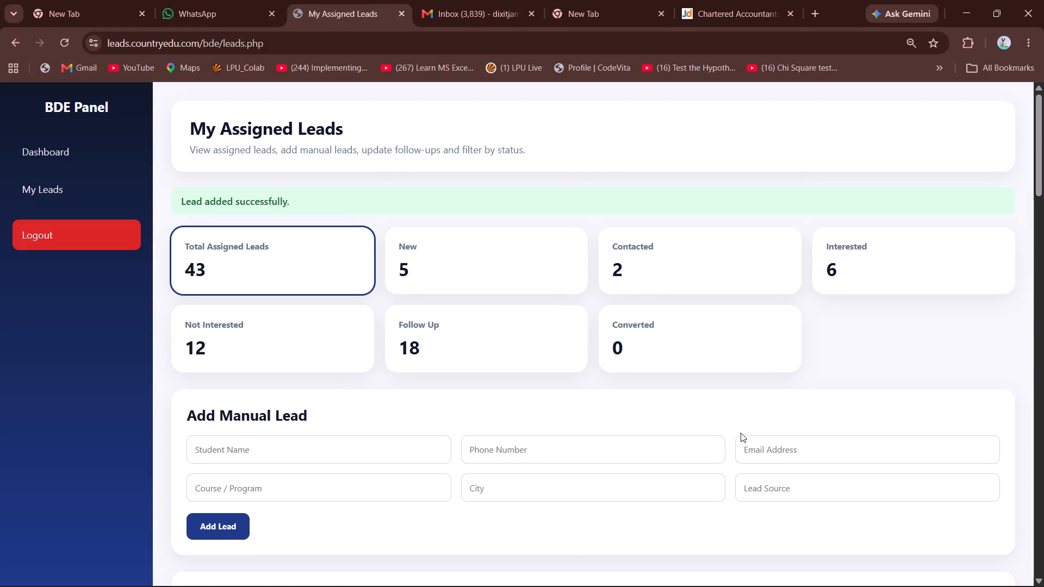
Open the follow-up page for the Shravan lead from the lead list.
scroll(759, 459, "down", 3)
scroll(749, 396, "up", 1)
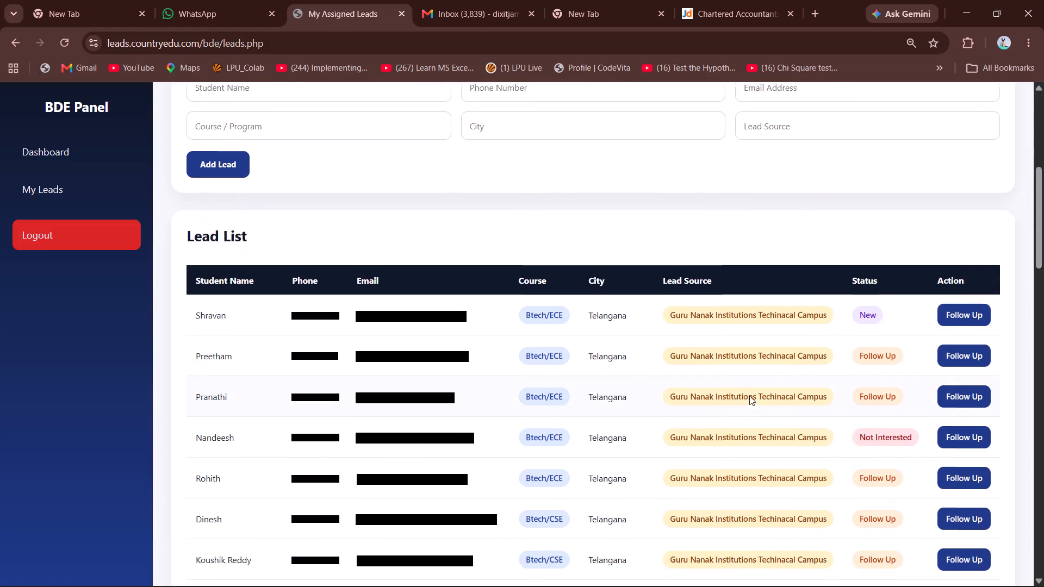
scroll(749, 396, "up", 1)
scroll(979, 362, "up", 1)
left_click(966, 463)
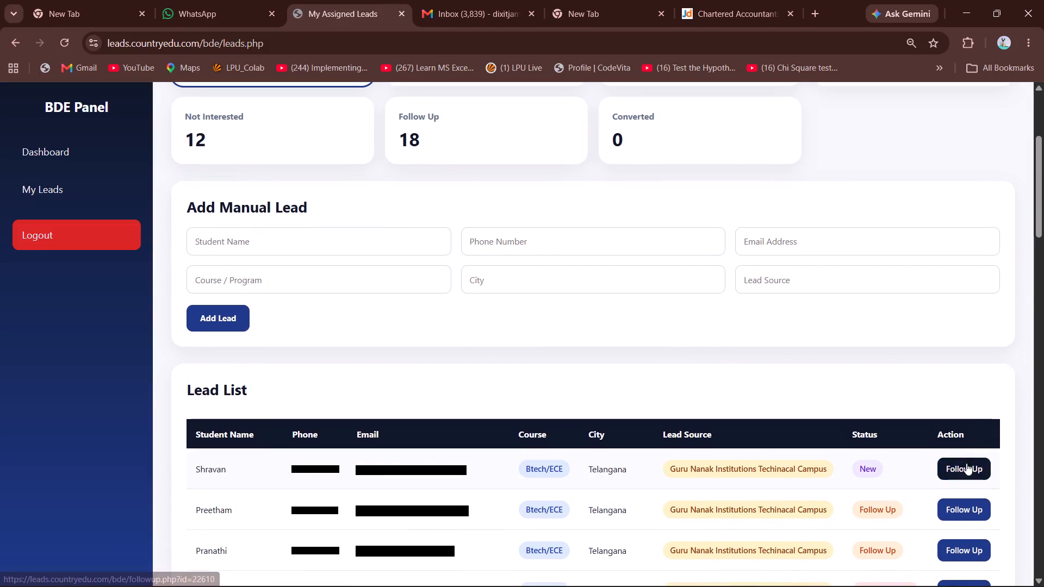
Write the follow-up remark "He said that he need sometime so i need to call him once again." for Shravan.
left_click(692, 284)
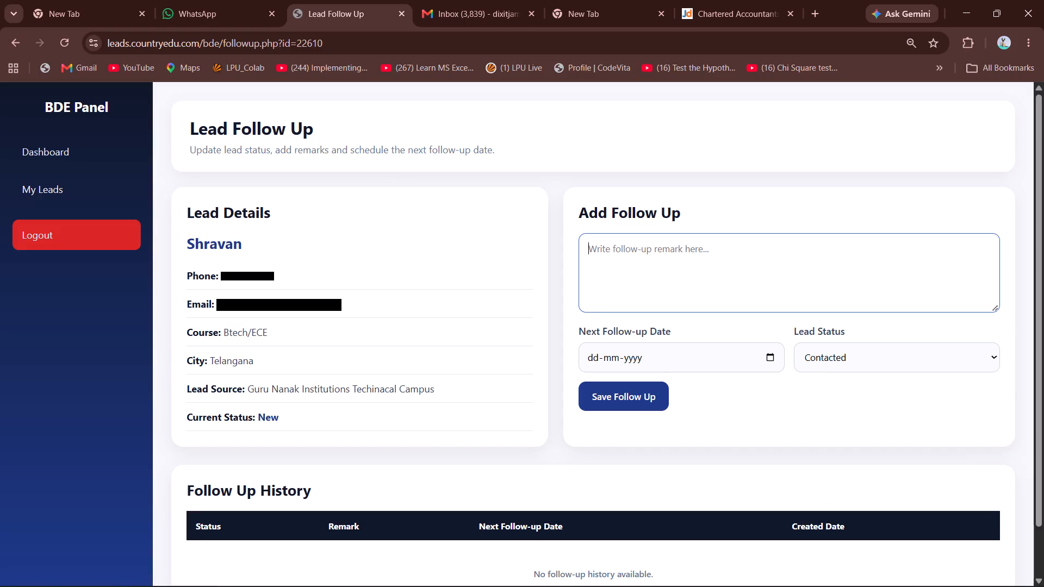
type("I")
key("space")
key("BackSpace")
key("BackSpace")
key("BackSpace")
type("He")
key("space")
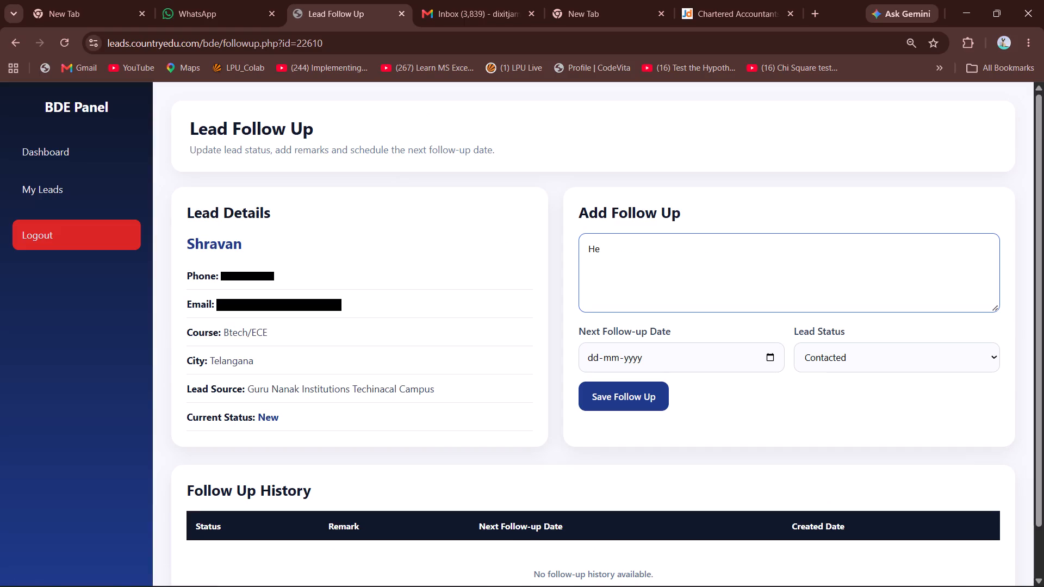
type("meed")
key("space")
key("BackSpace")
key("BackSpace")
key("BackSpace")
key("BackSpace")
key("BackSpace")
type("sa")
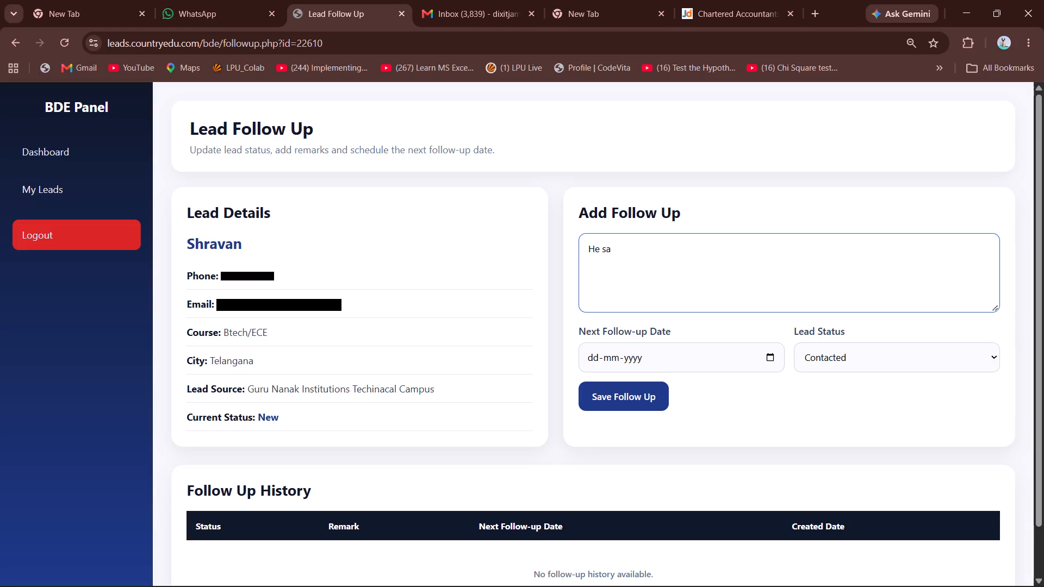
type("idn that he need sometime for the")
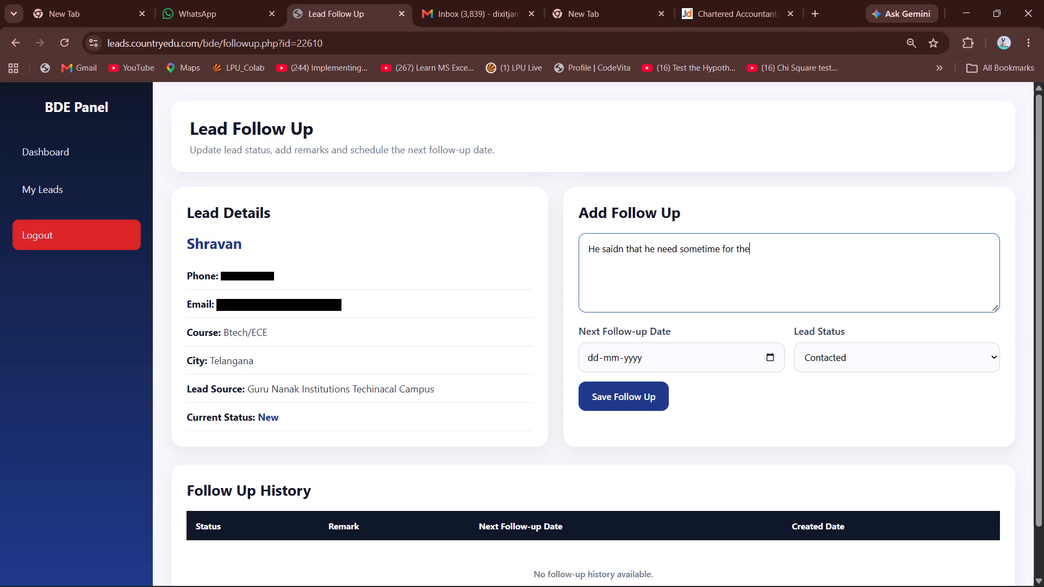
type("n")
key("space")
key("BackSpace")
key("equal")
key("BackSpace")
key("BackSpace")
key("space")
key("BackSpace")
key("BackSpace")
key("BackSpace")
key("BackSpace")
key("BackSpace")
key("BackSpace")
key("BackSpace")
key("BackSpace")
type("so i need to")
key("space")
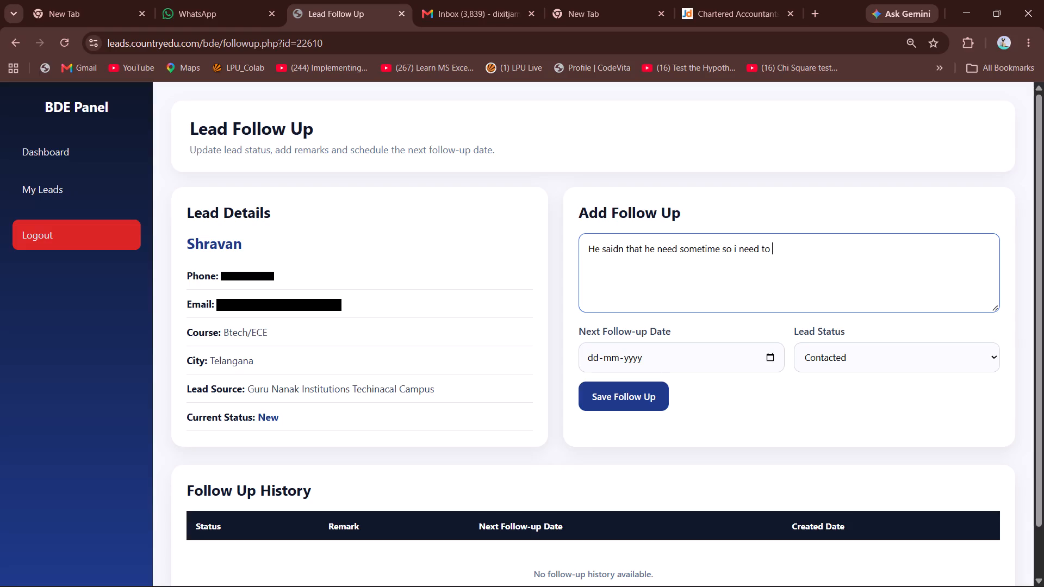
left_click(623, 249)
key("BackSpace")
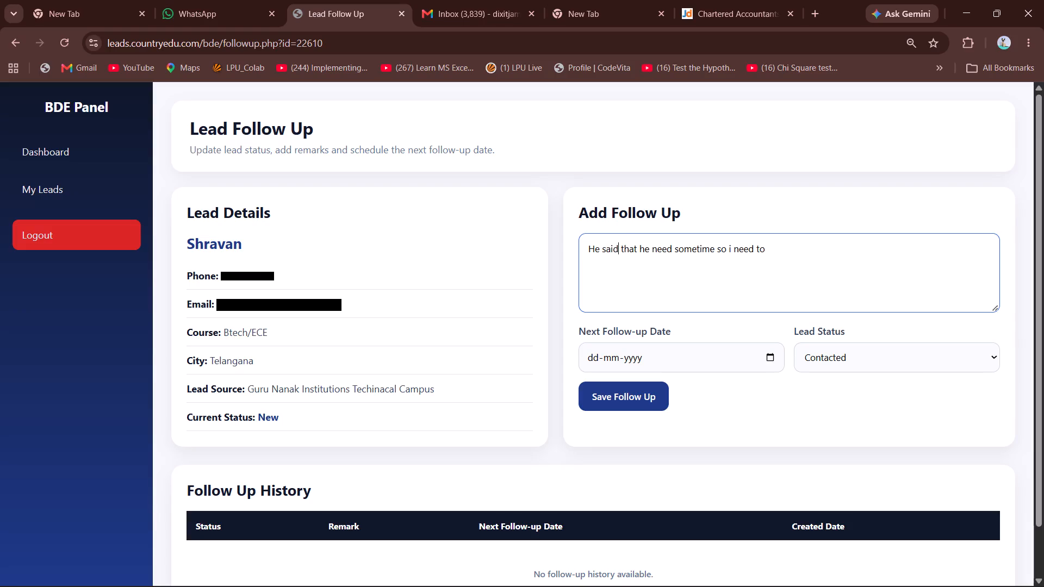
left_click(783, 244)
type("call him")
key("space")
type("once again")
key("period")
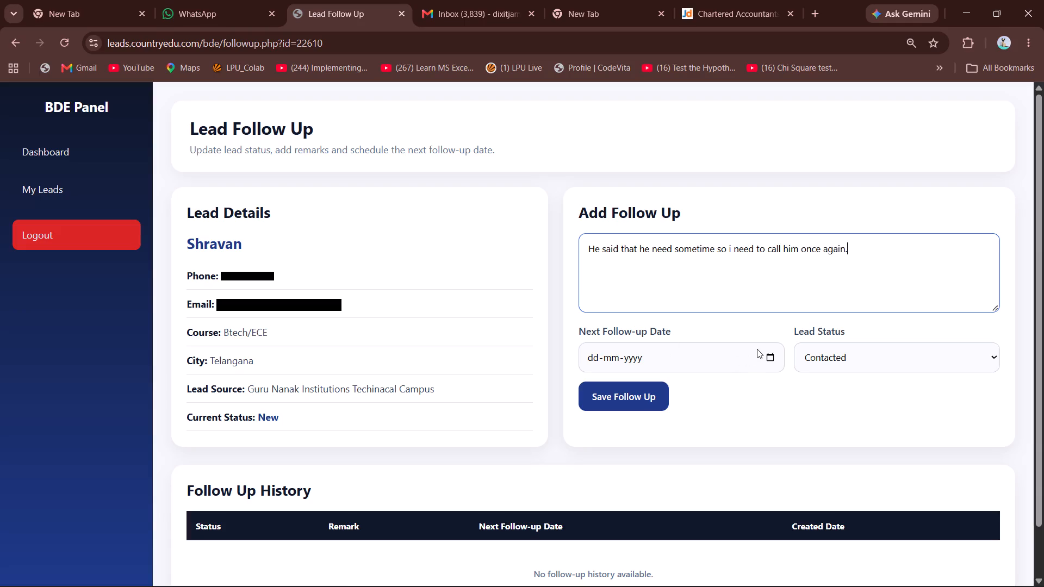
Set the next follow-up date to 03-11-2026 and the lead status to Follow Up Again, and save the follow-up.
left_click(760, 349)
left_click(778, 355)
left_click(779, 358)
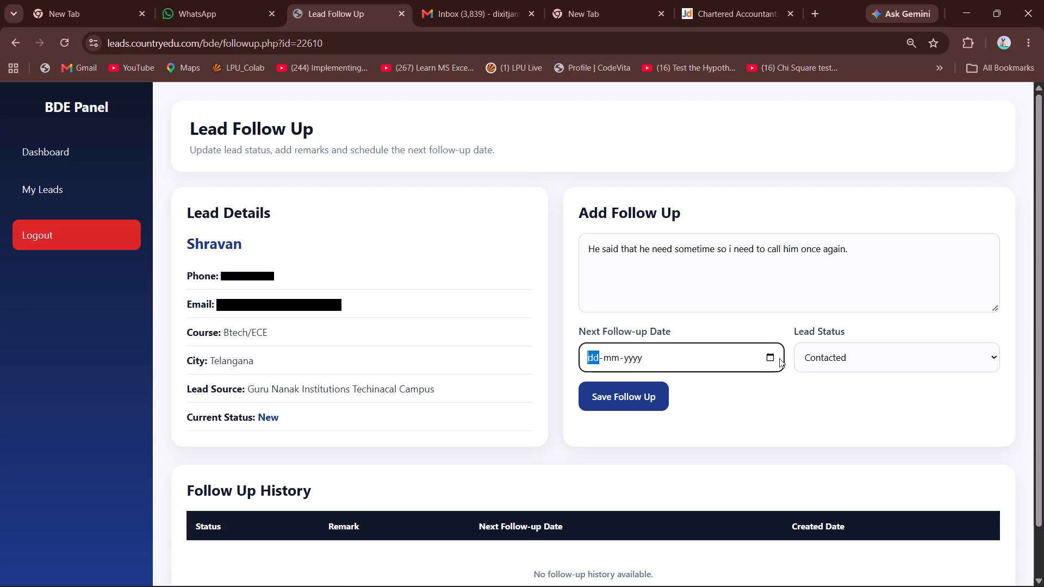
left_click(773, 363)
left_click(627, 426)
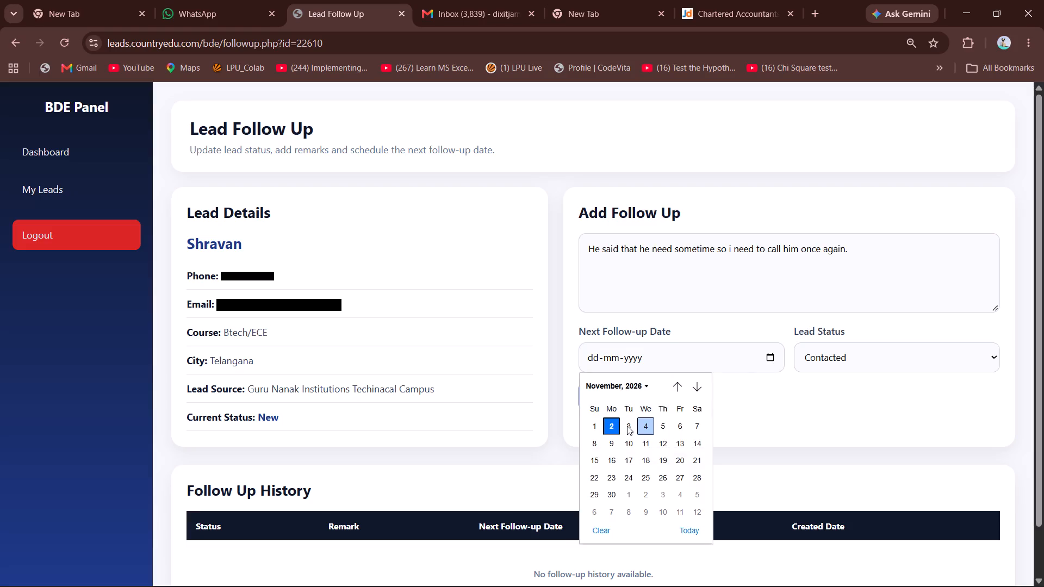
left_click(826, 360)
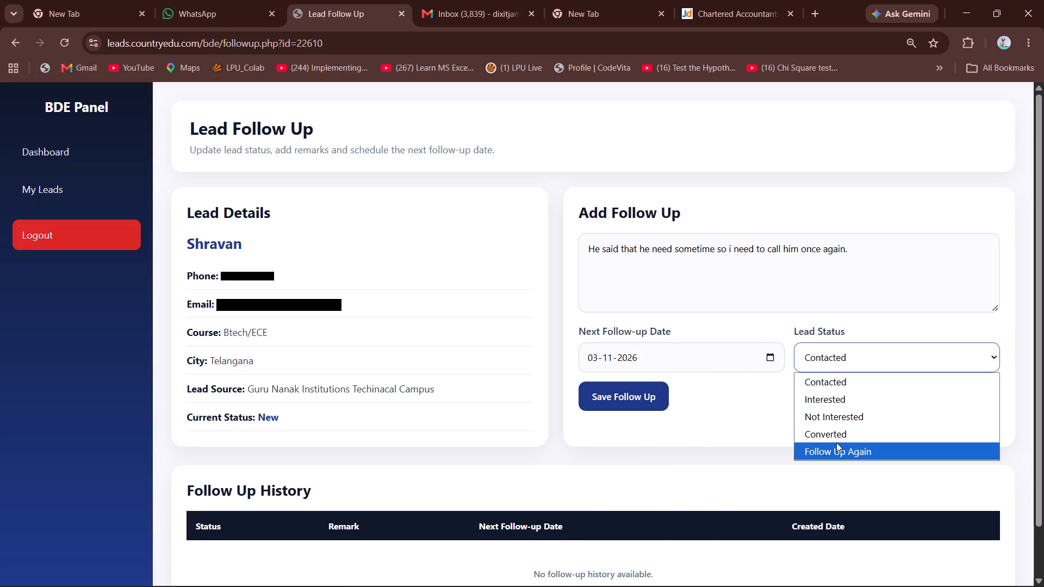
left_click(837, 452)
left_click(610, 386)
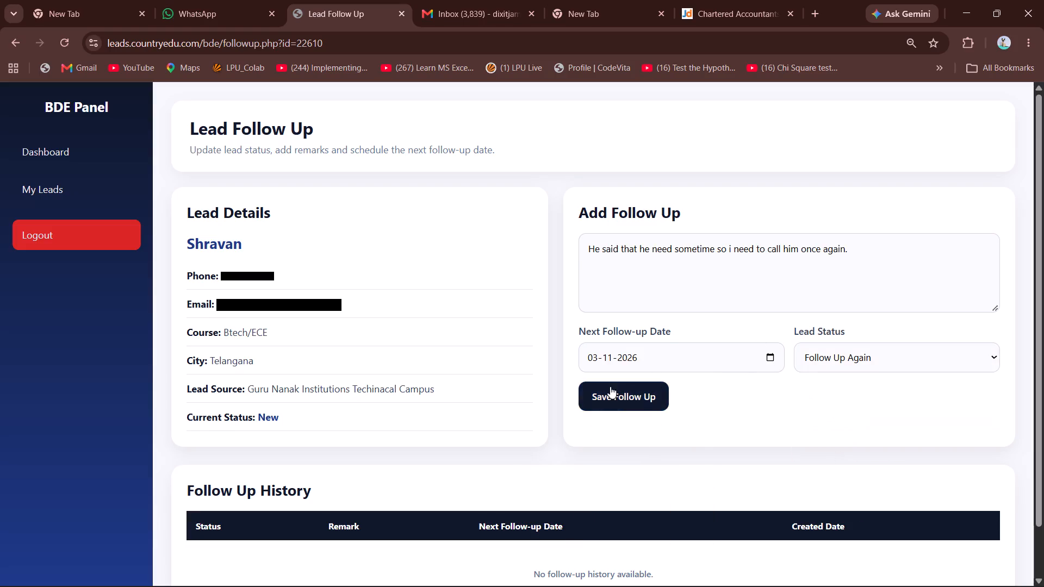
Return to the assigned leads page and start a new manual lead with the student name Namrutha.
left_click(65, 189)
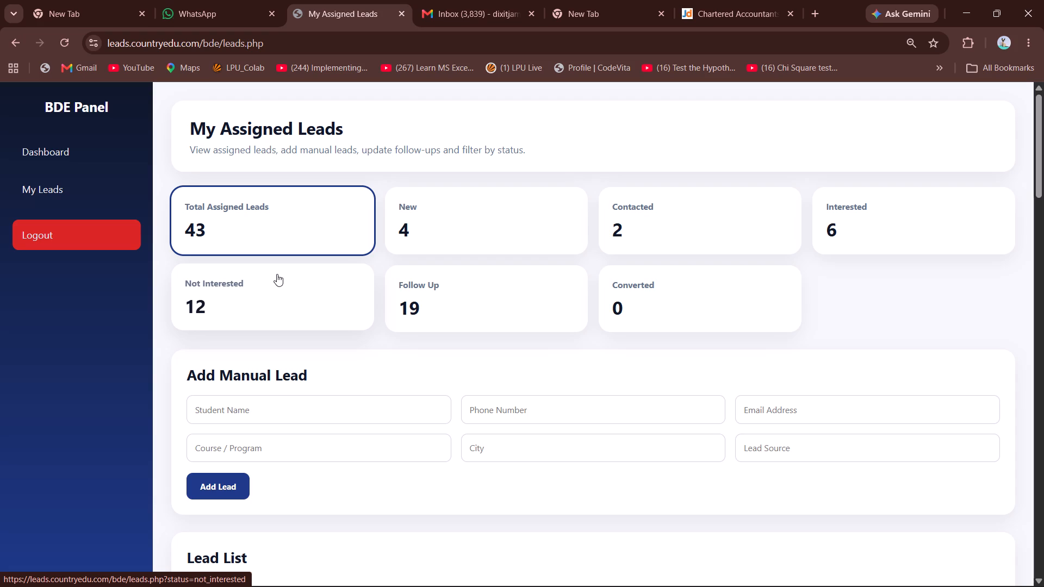
left_click(83, 198)
left_click(239, 410)
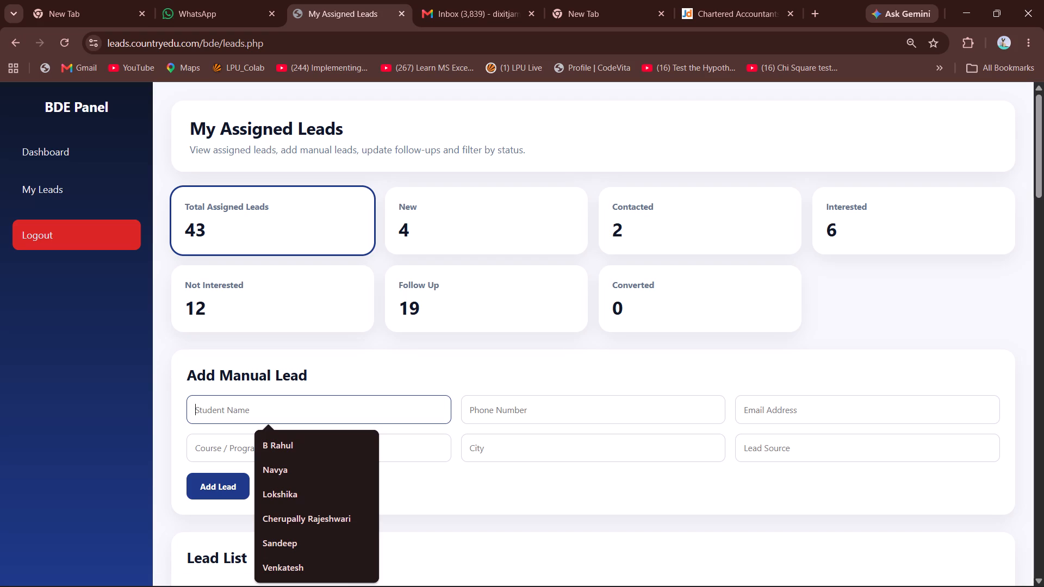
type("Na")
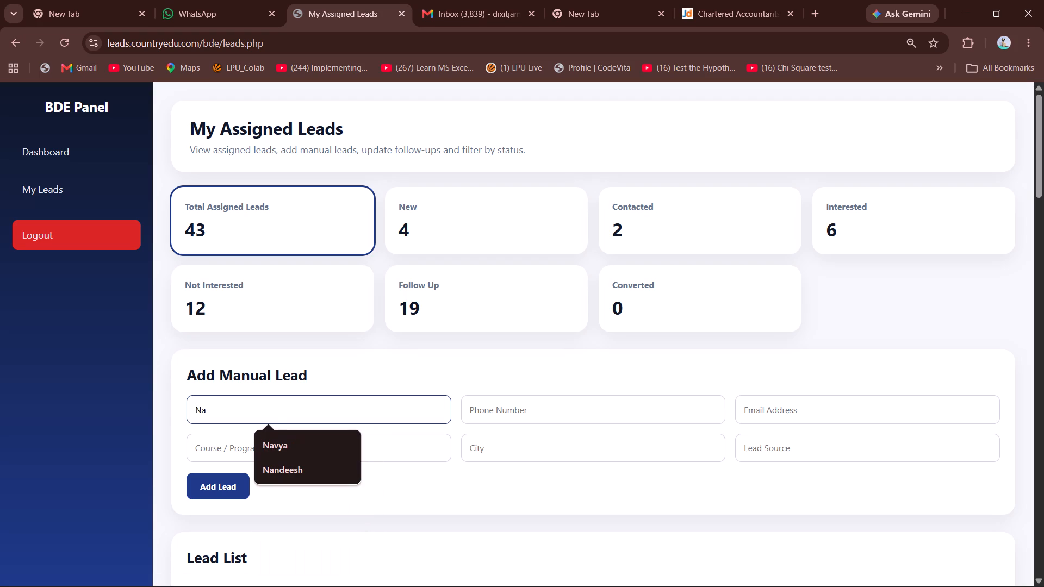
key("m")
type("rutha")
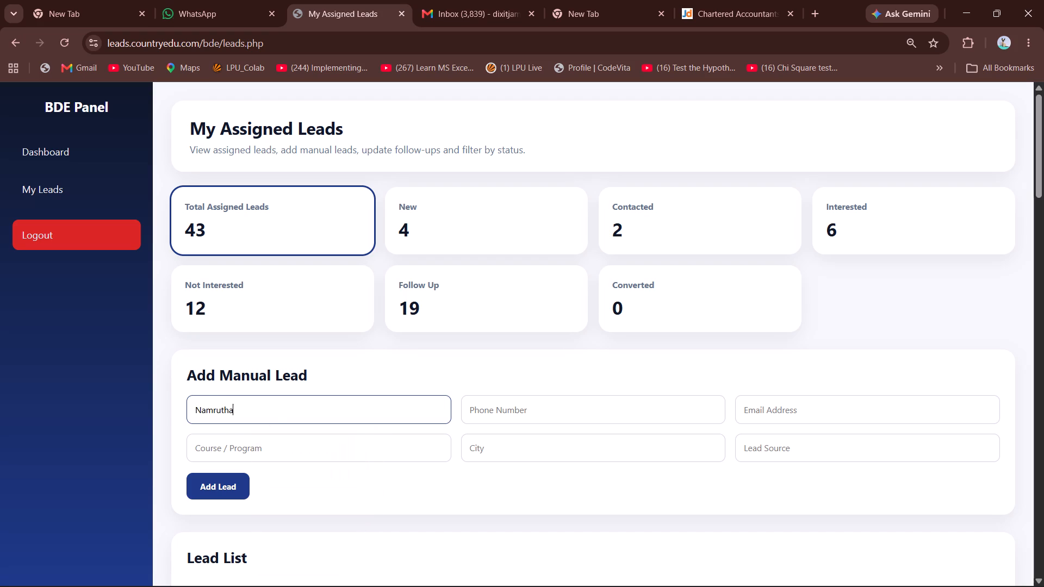
Enter the student's phone number for the Namrutha lead.
left_click(506, 414)
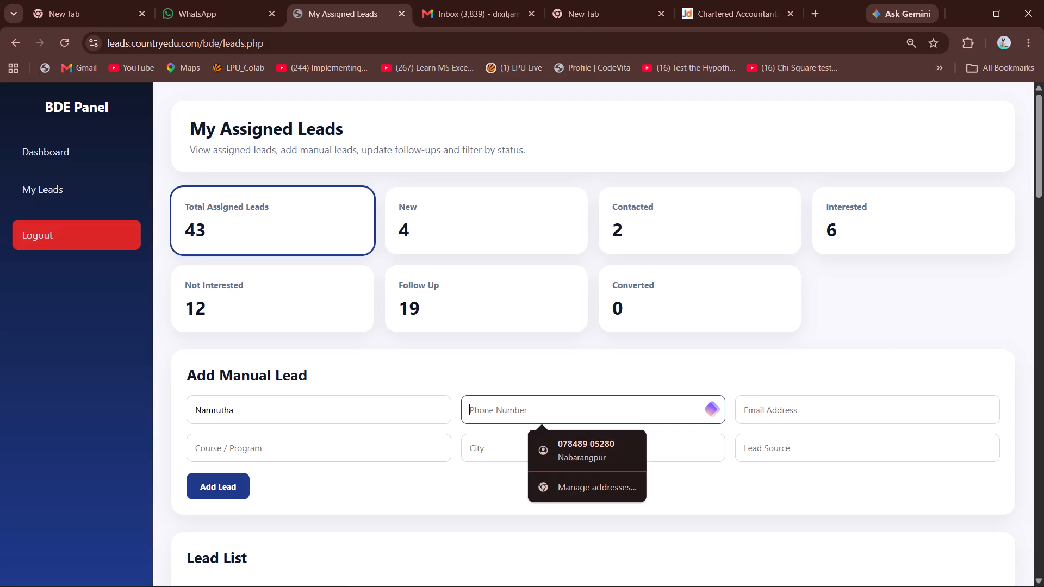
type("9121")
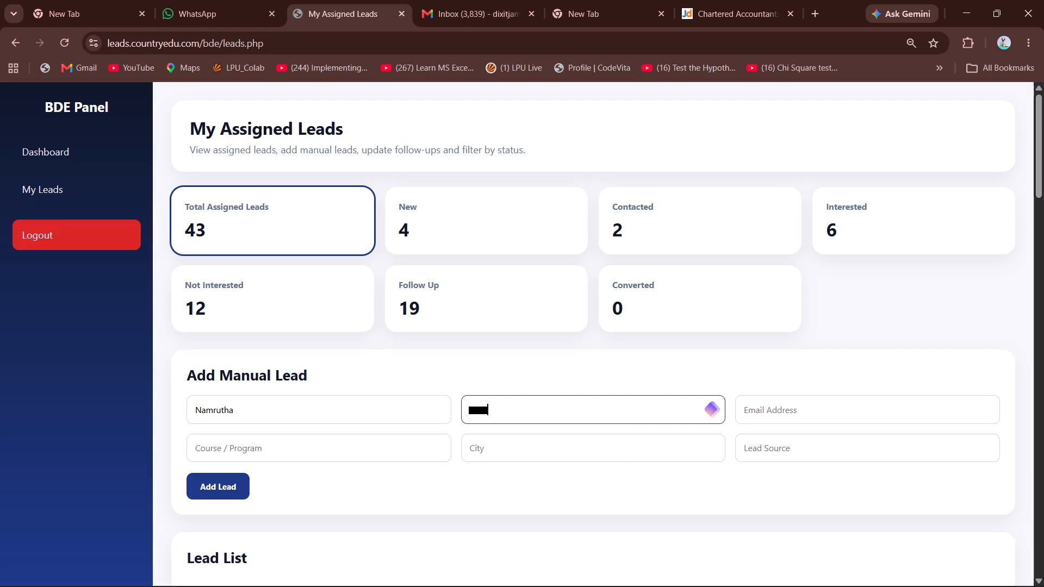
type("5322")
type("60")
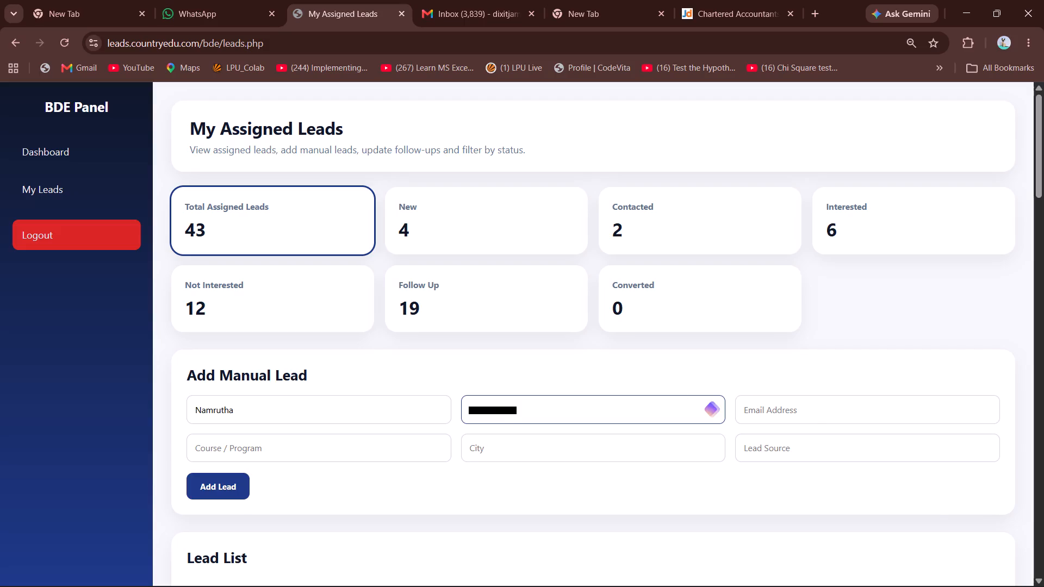
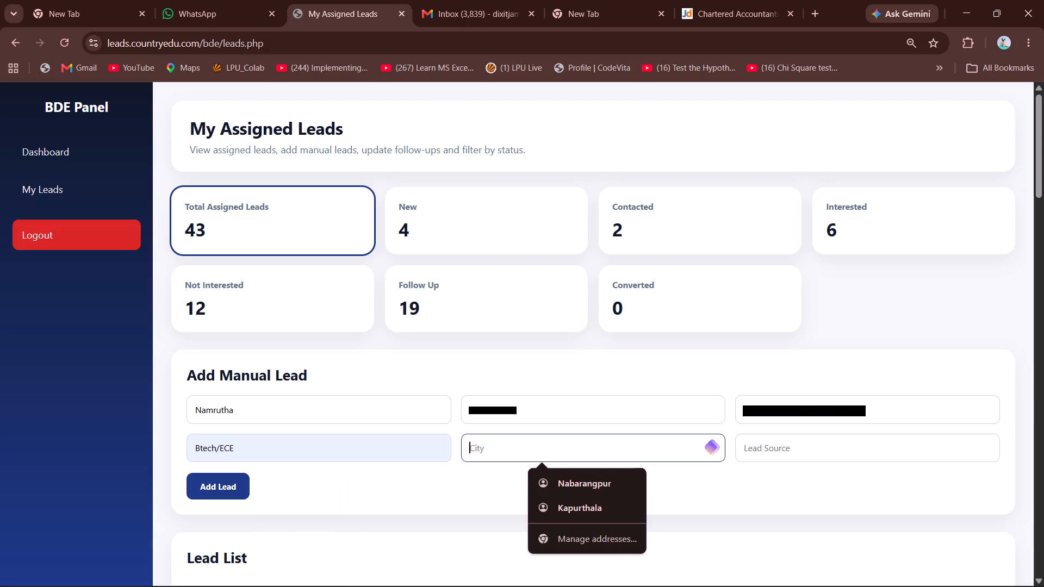
left_click(508, 457)
type("Telangaan")
key("BackSpace")
key("BackSpace")
type("na")
left_click(750, 452)
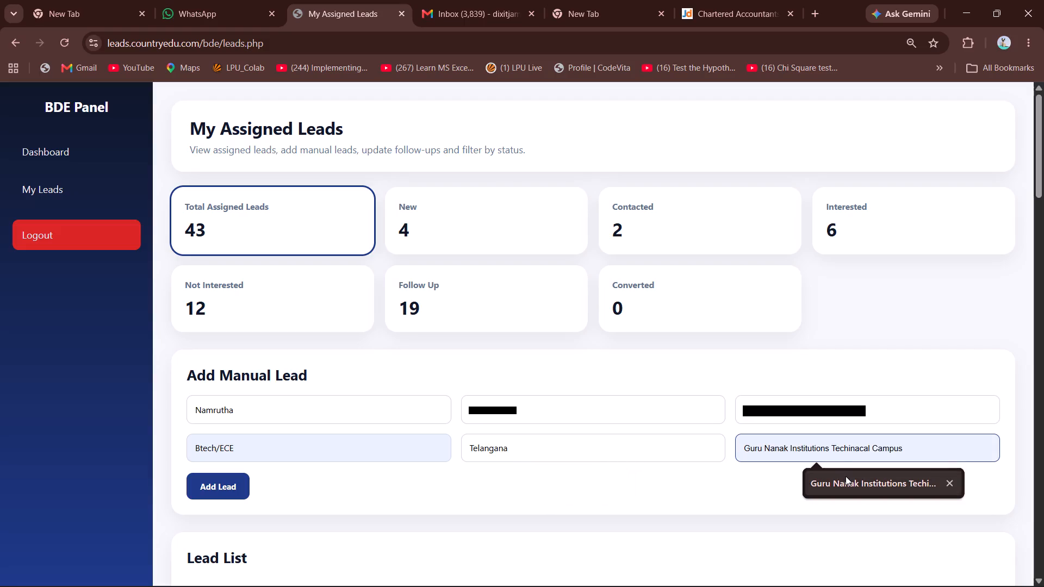
left_click(846, 476)
left_click(226, 492)
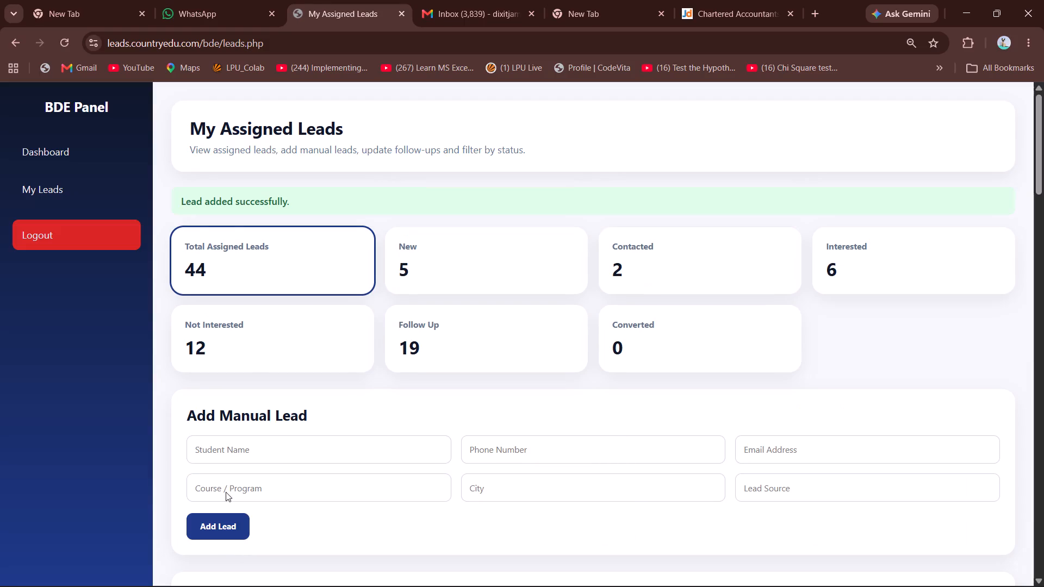
Open the follow-up page of the new lead Namrutha from the lead list.
left_click(75, 183)
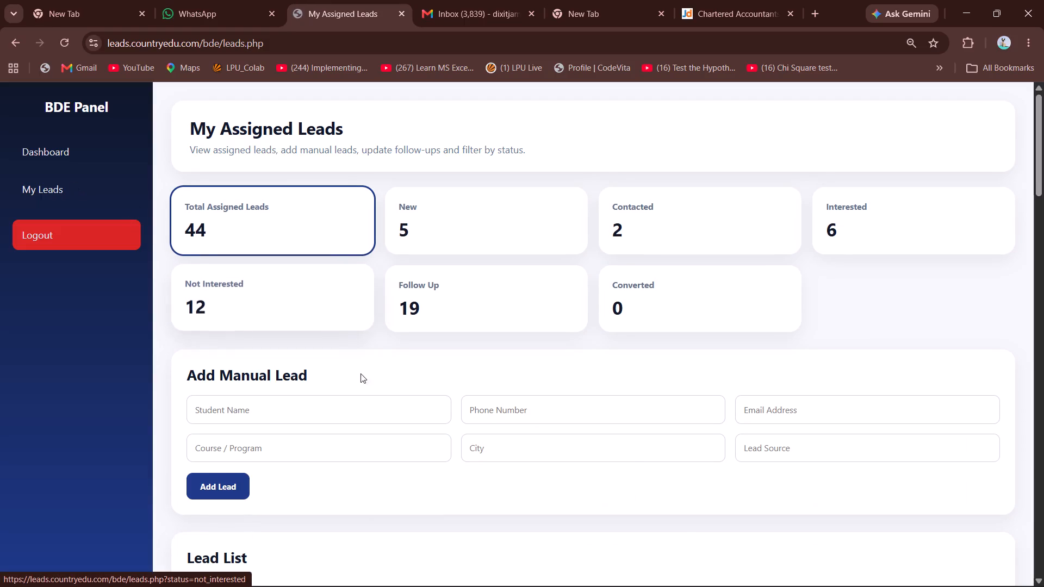
scroll(327, 421, "down", 3)
left_click(59, 188)
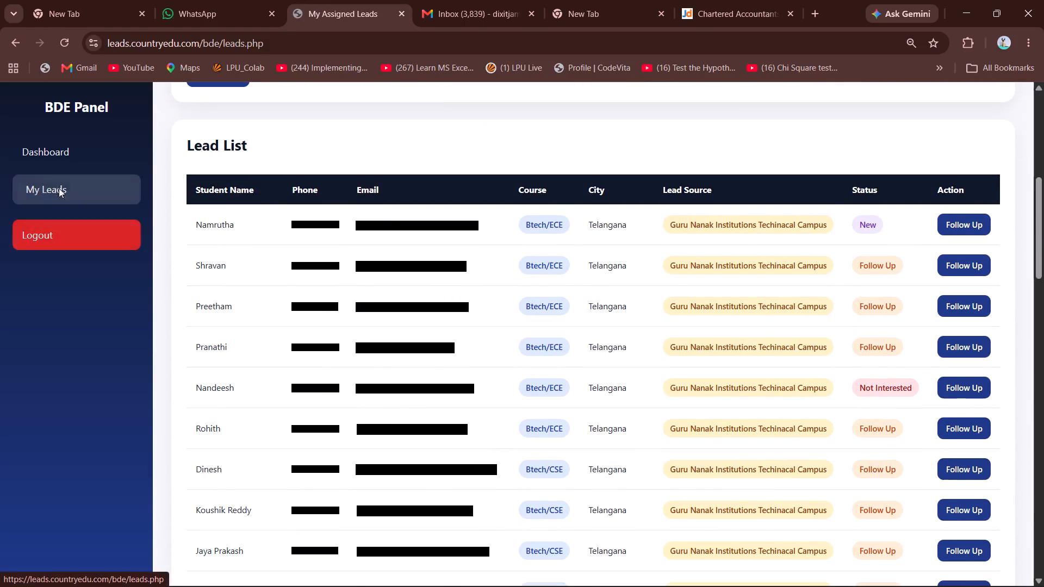
scroll(535, 380, "down", 3)
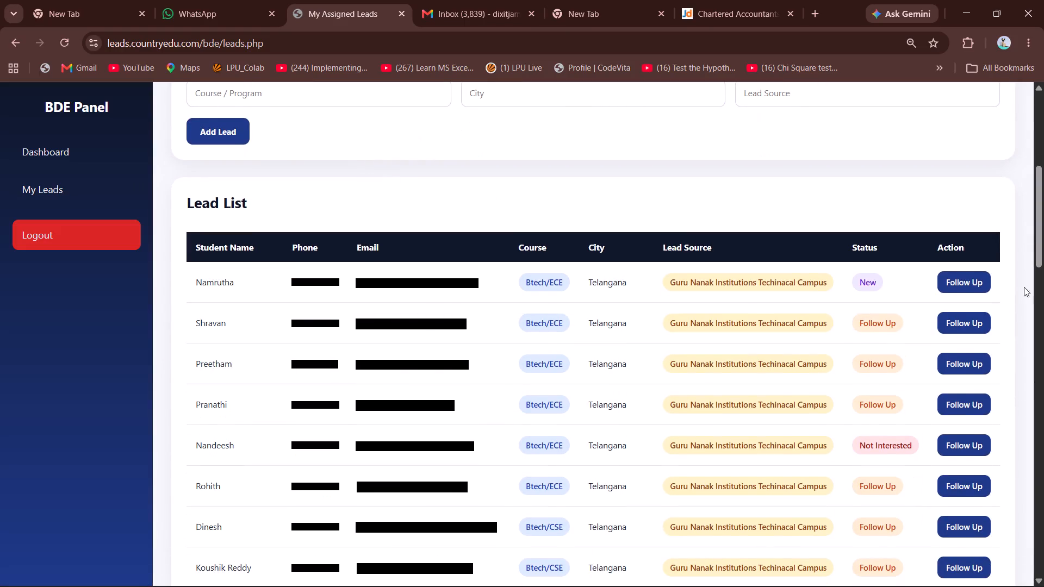
left_click(971, 280)
Write the follow-up remark "Due to some network issue she was not able to speak so i need to call her later" for Namrutha.
left_click(638, 252)
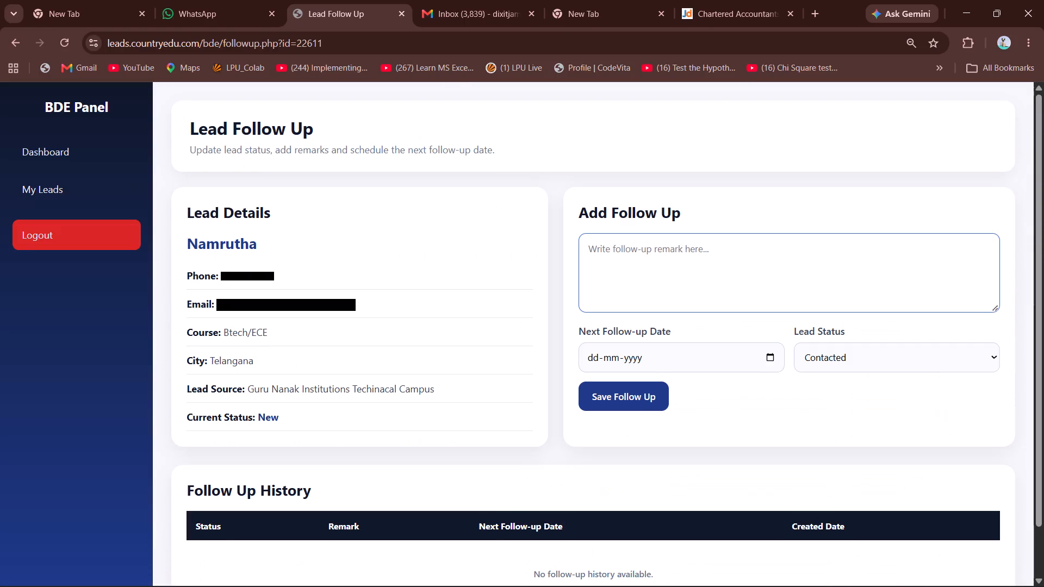
type("Due s")
key("BackSpace")
type("to some netwir")
key("BackSpace")
key("BackSpace")
key("BackSpace")
type("wrok")
key("space")
key("BackSpace")
key("BackSpace")
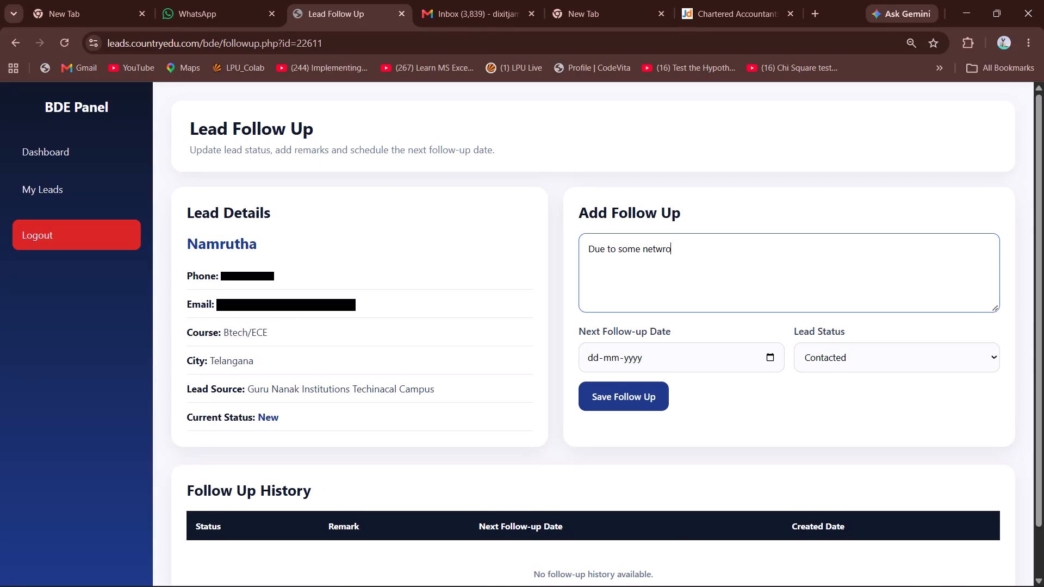
key("BackSpace")
key("BackSpace")
type("ork issue")
key("space")
type("se is")
key("BackSpace")
key("BackSpace")
key("BackSpace")
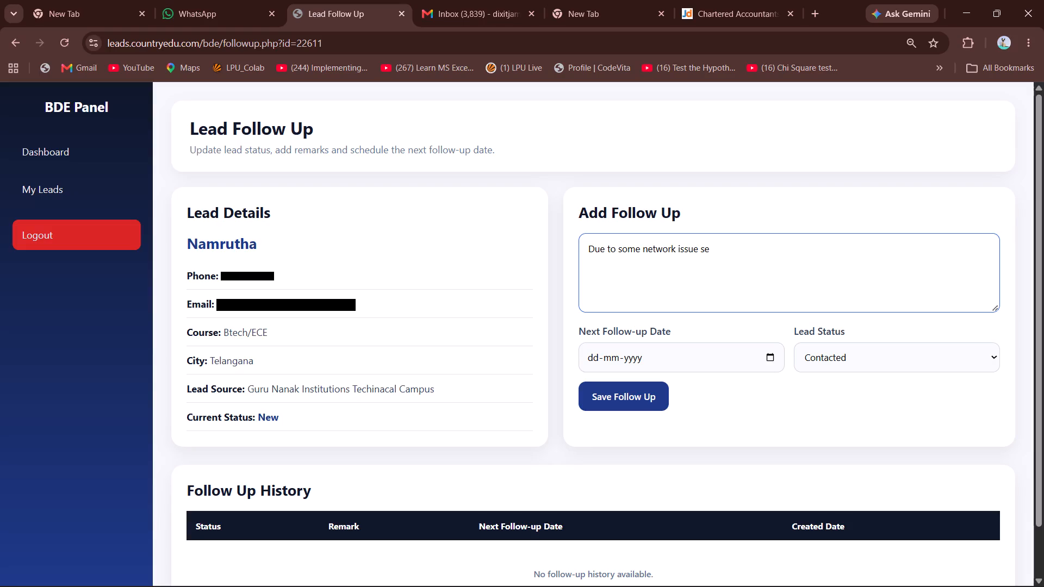
key("BackSpace")
type("he was not able to d")
key("BackSpace")
type("speak so i need to call her")
key("space")
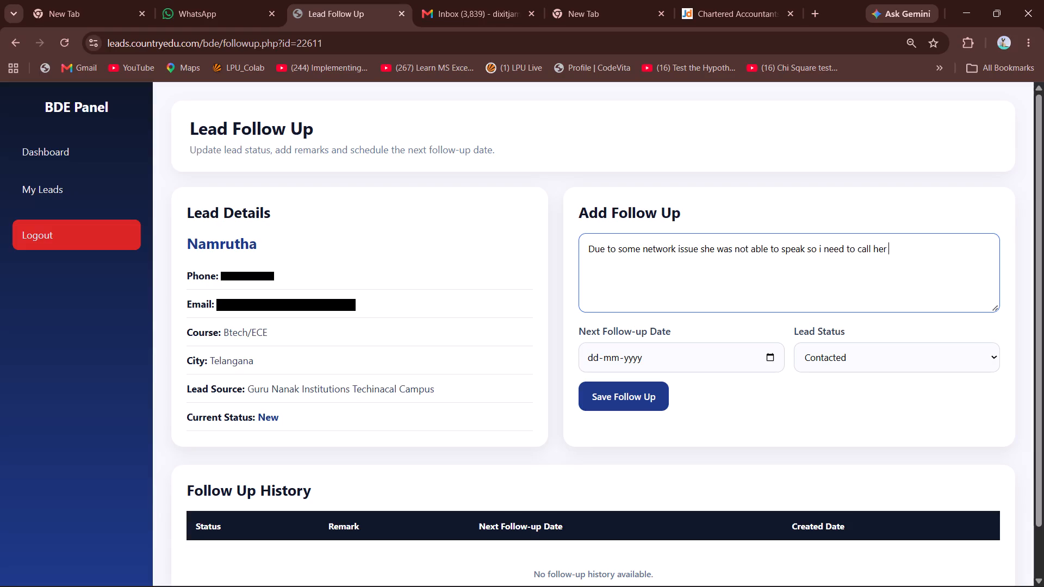
type("tomo")
key("BackSpace")
key("BackSpace")
key("BackSpace")
key("BackSpace")
type("later")
Set the next follow-up date to 03-11-2026 and the lead status to Follow Up Again, and save the follow-up.
left_click(778, 358)
left_click(774, 358)
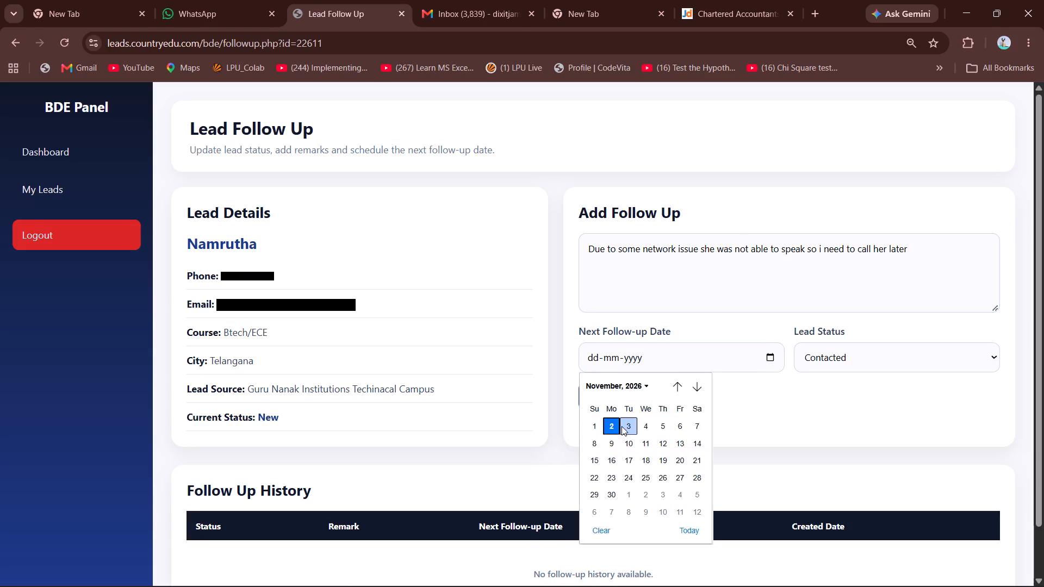
left_click(622, 426)
left_click(823, 365)
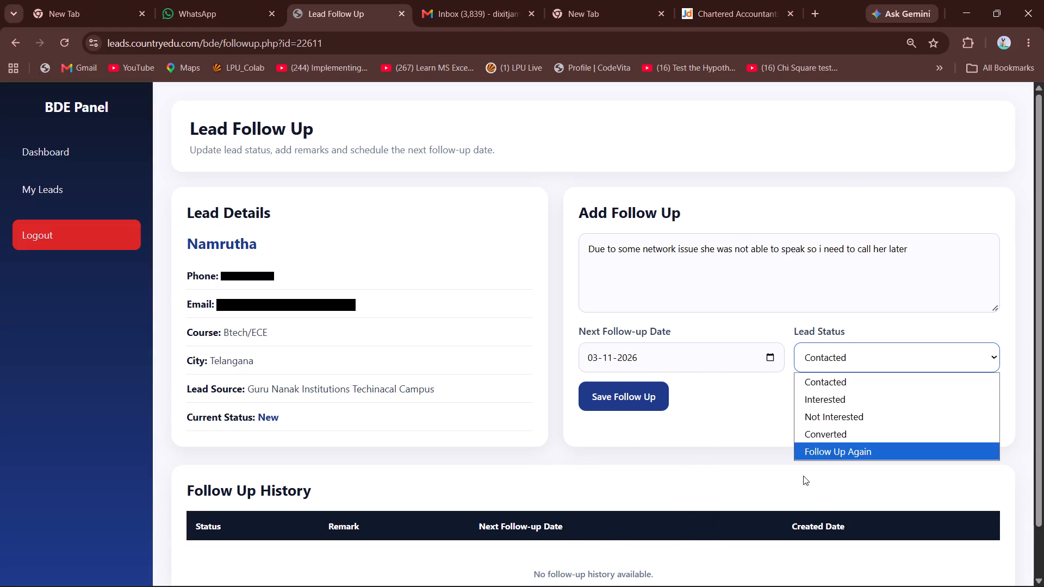
left_click(823, 448)
left_click(649, 404)
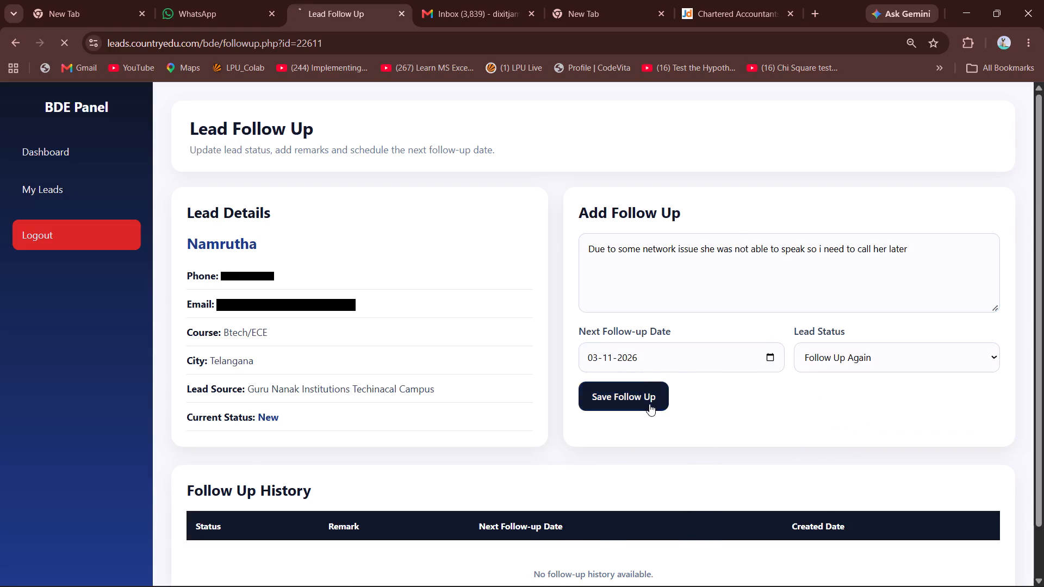